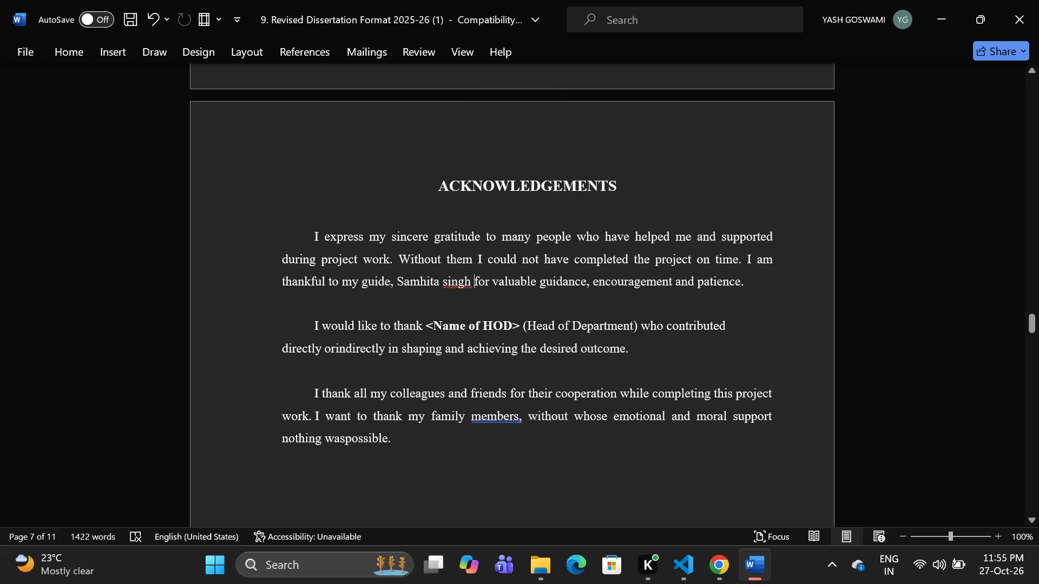
# Delete the placeholder "<Name of HOD> (Head of Department)" from the second paragraph of the Acknowledgements.
pyautogui.click(640, 326)
pyautogui.press('BackSpace')
pyautogui.press('BackSpace')
pyautogui.press('BackSpace')
pyautogui.press('BackSpace')
pyautogui.press('BackSpace')
pyautogui.press('BackSpace')
pyautogui.press('BackSpace')
pyautogui.press('BackSpace')
pyautogui.press('BackSpace')
pyautogui.press('BackSpace')
pyautogui.press('BackSpace')
pyautogui.press('BackSpace')
pyautogui.press('BackSpace')
pyautogui.press('BackSpace')
pyautogui.press('BackSpace')
pyautogui.press('BackSpace')
pyautogui.press('BackSpace')
pyautogui.press('BackSpace')
pyautogui.press('BackSpace')
pyautogui.press('BackSpace')
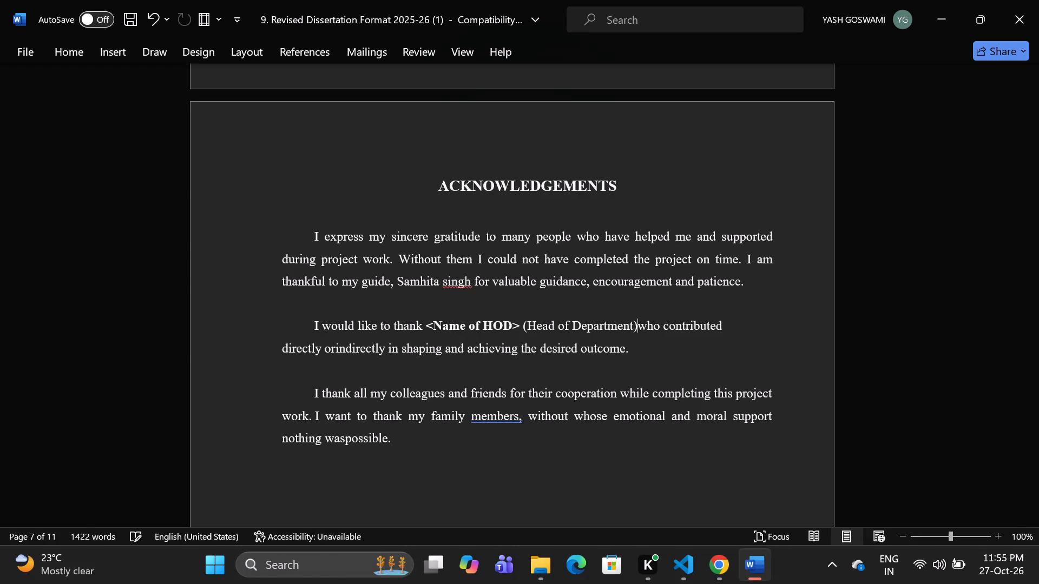
pyautogui.press('BackSpace')
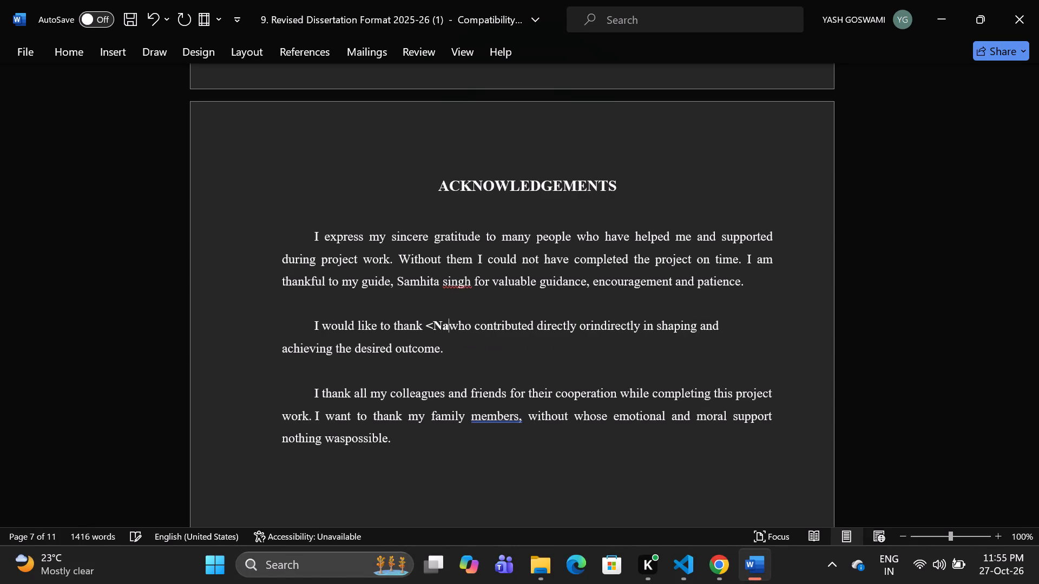
pyautogui.press('BackSpace')
pyautogui.press('BackSpace')
pyautogui.press('BackSpace')
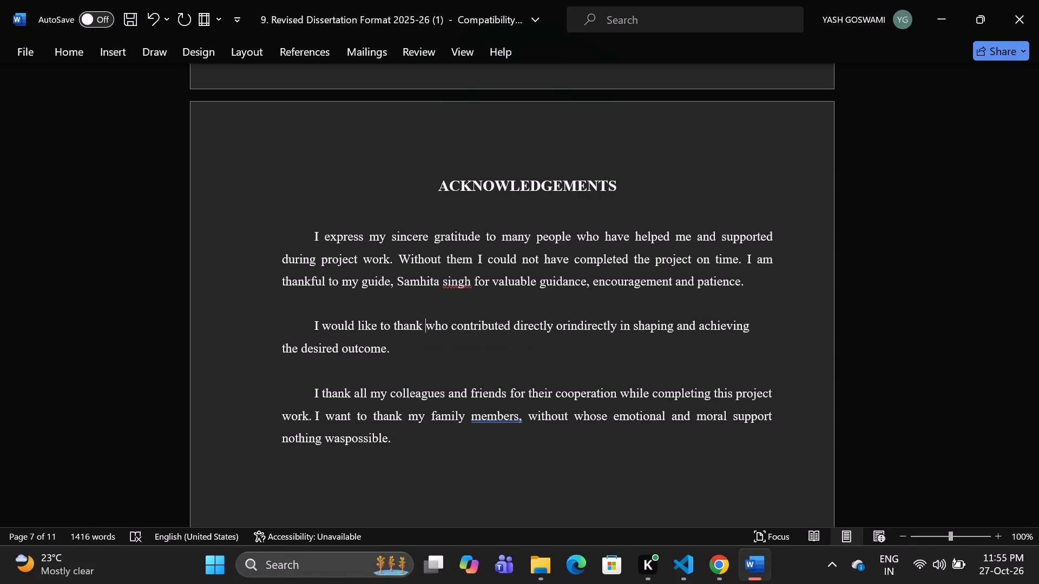
# Save the dissertation document.
pyautogui.hotkey('ctrl', 's')
pyautogui.hotkey('ctrl', 's')
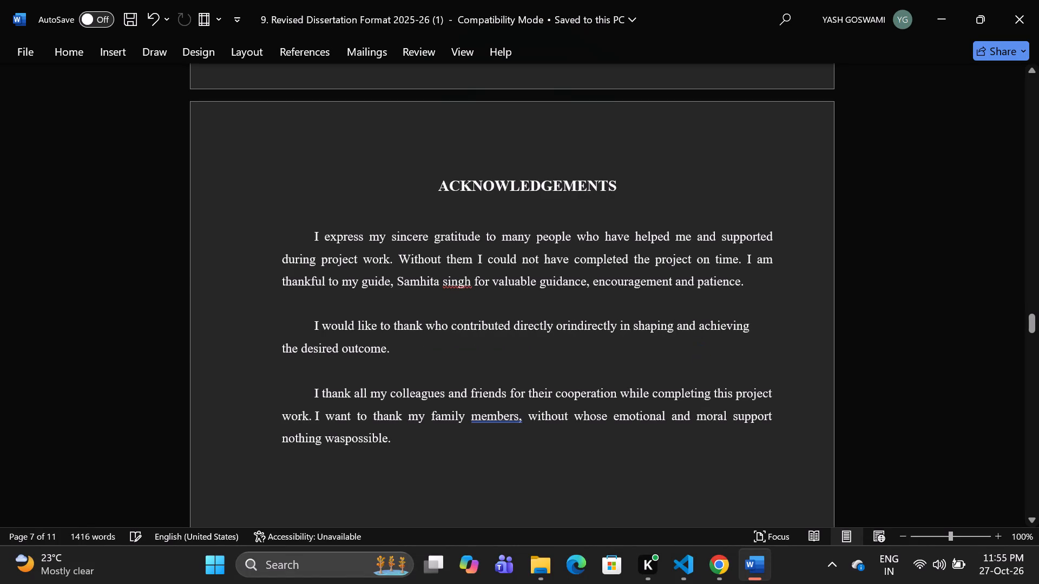
# Examine the student name, roll number and enrollment number block below the Acknowledgements text.
pyautogui.scroll(-3, 701, 349)
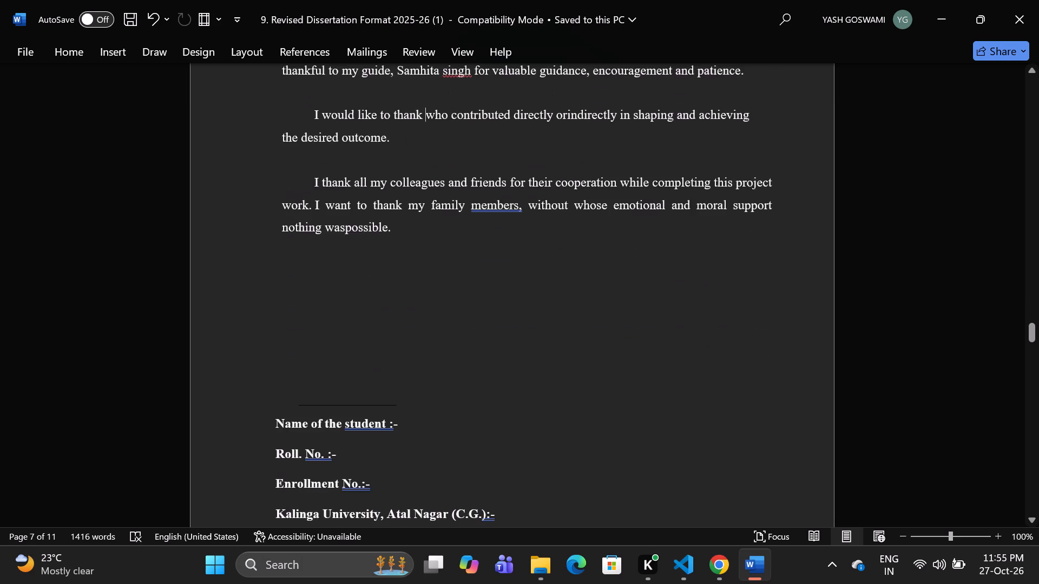
pyautogui.scroll(-1, 701, 349)
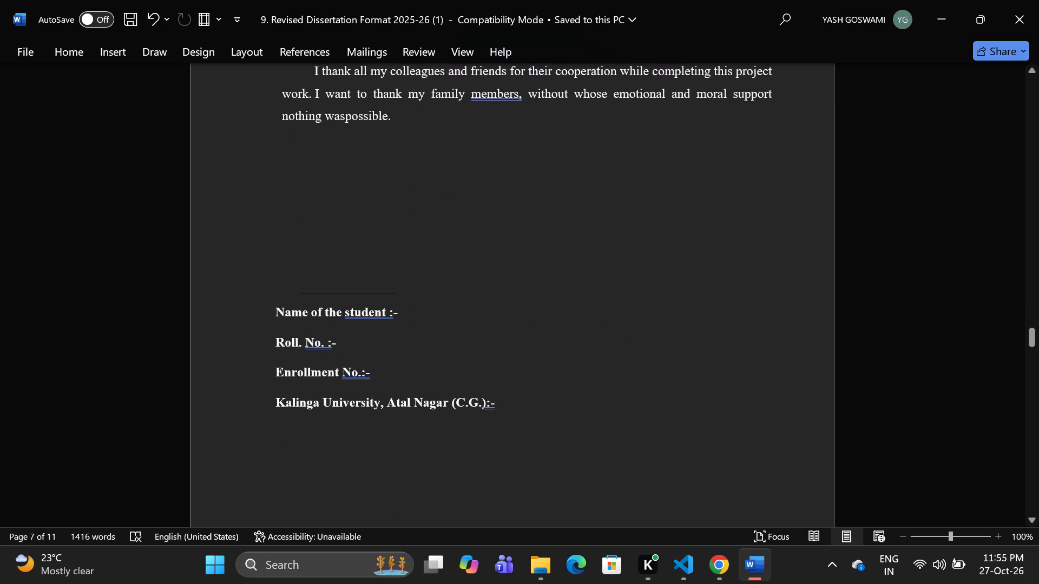
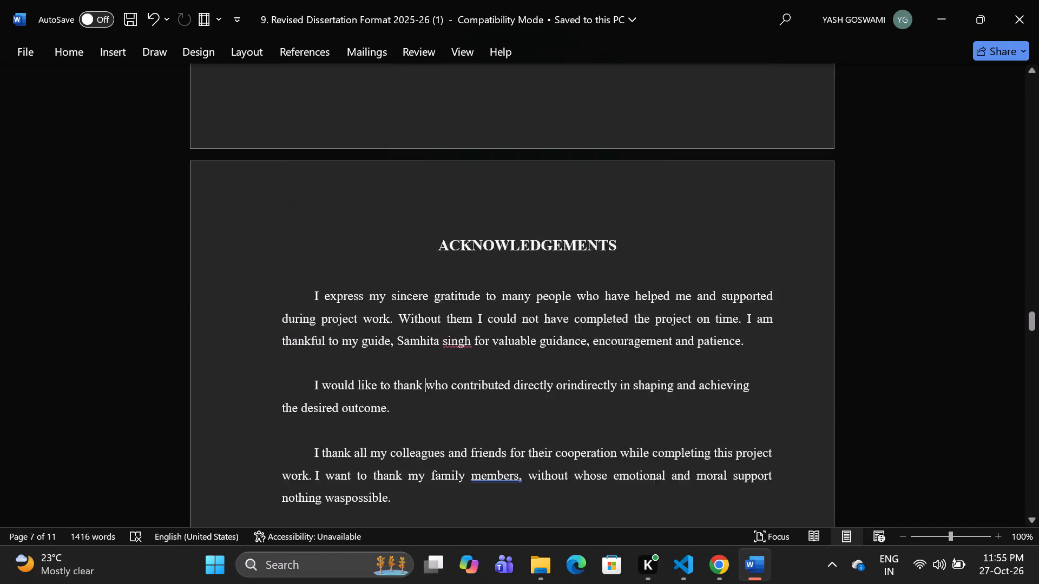
# Review the front pages from the Acknowledgements back through the certificates, candidate's declaration and Synopsis cover to the formatting guidelines.
pyautogui.scroll(13, 675, 357)
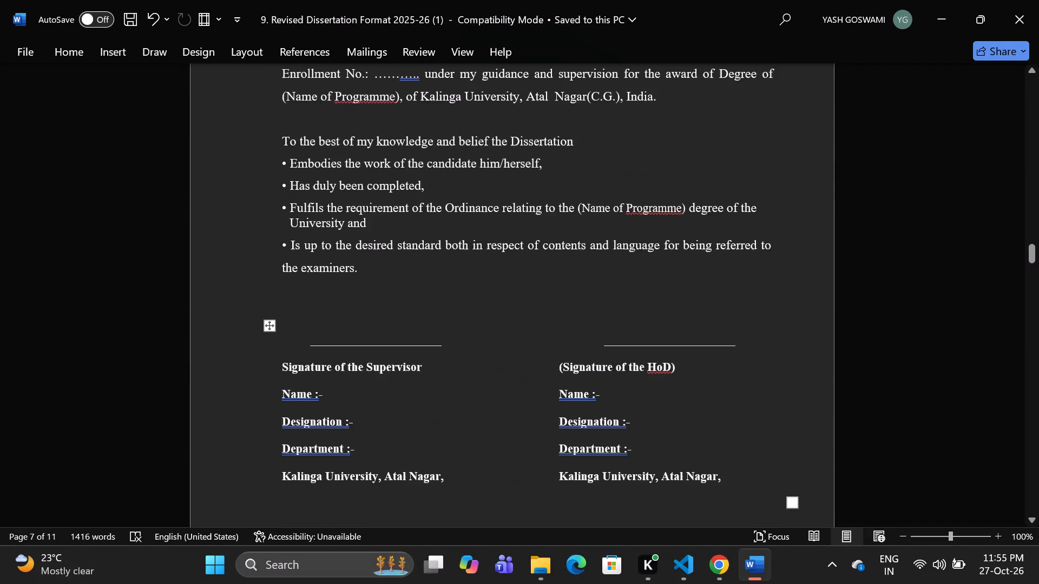
pyautogui.scroll(13, 675, 357)
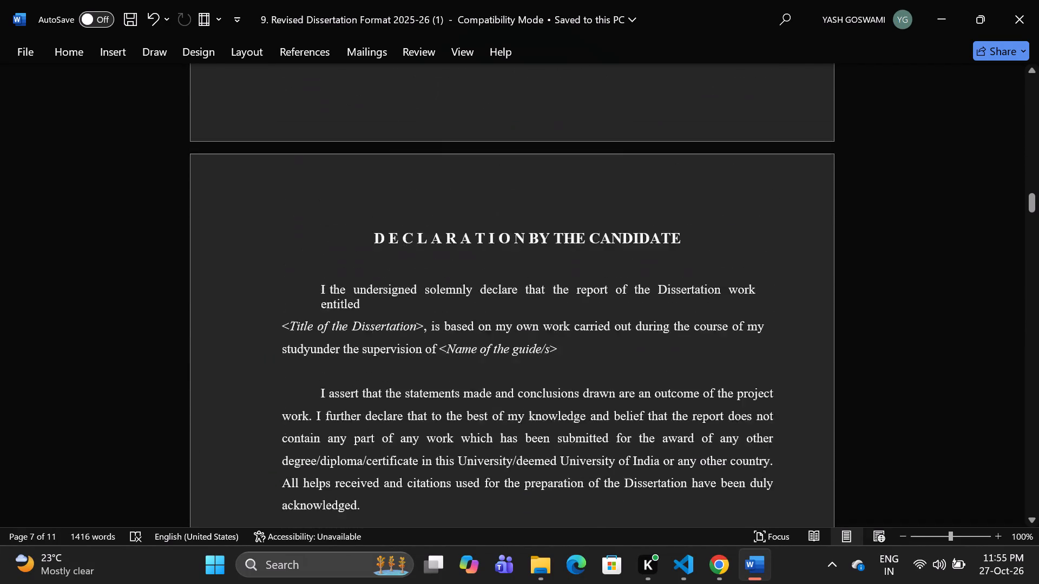
pyautogui.scroll(8, 675, 357)
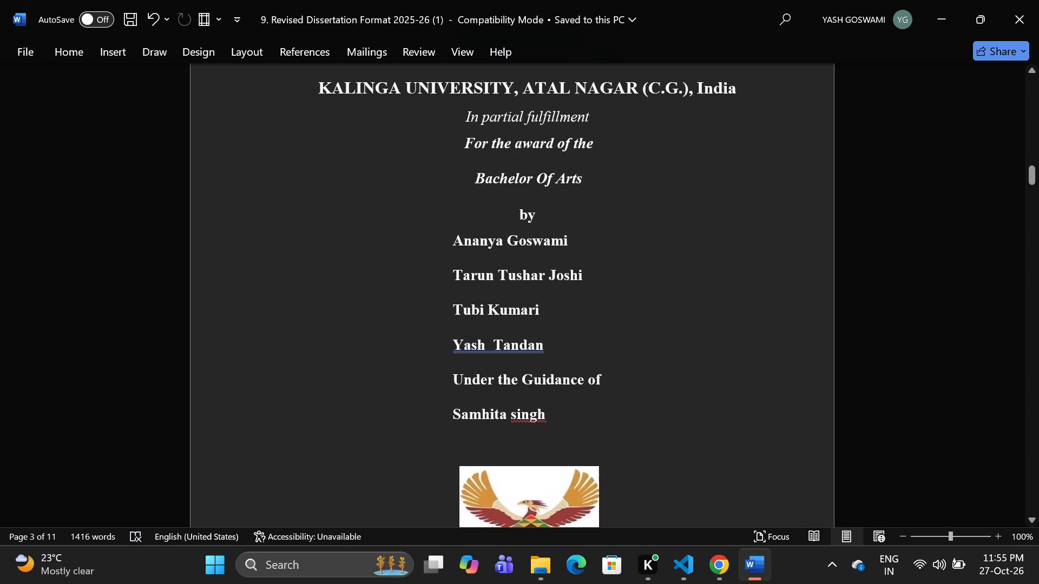
pyautogui.scroll(3, 675, 357)
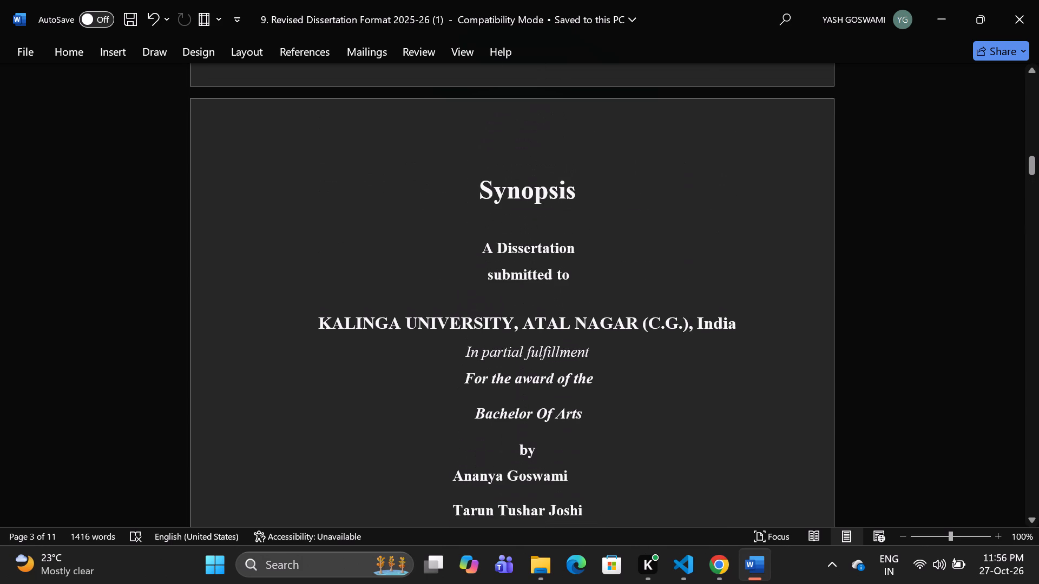
pyautogui.scroll(1, 675, 357)
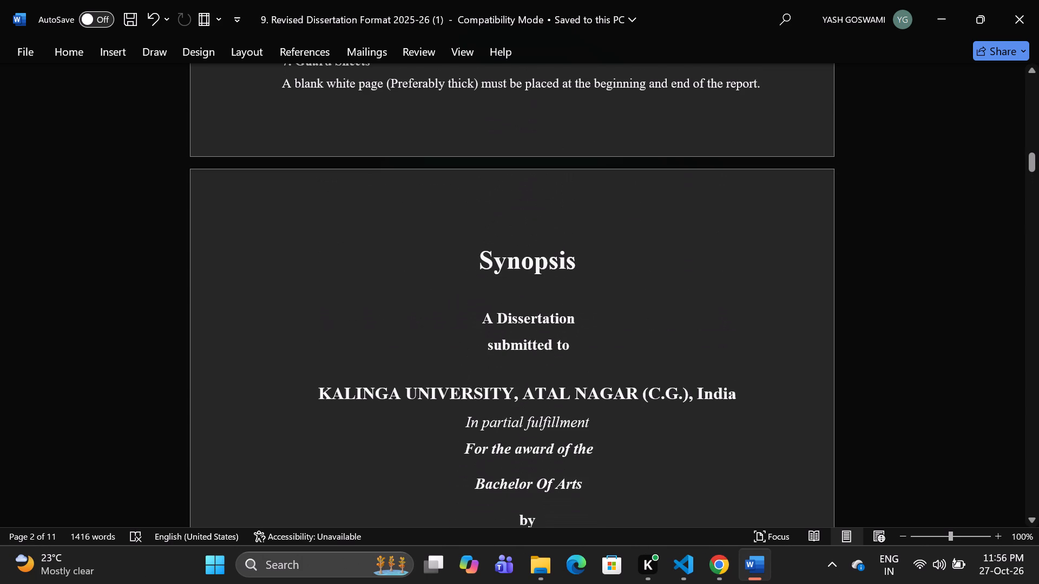
pyautogui.scroll(1, 675, 357)
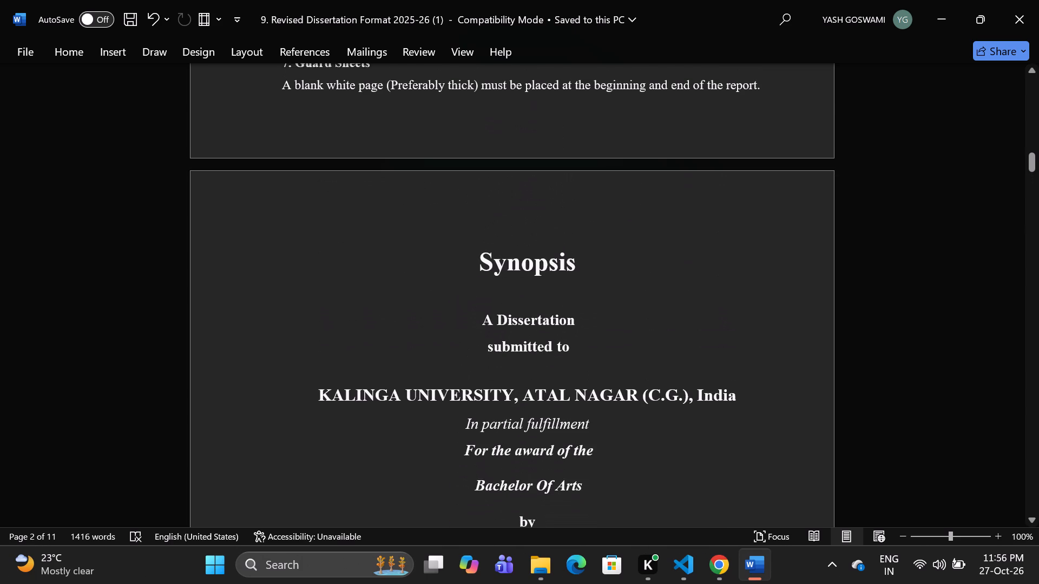
pyautogui.scroll(4, 675, 357)
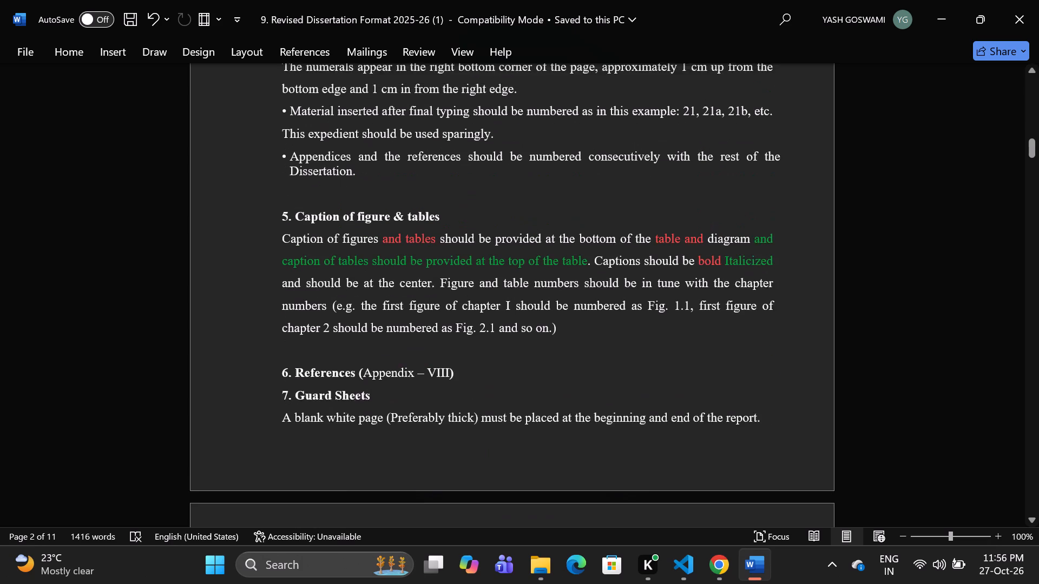
pyautogui.scroll(7, 675, 357)
# Delete the space after "members," in the third paragraph of the Acknowledgements.
pyautogui.scroll(-6, 675, 357)
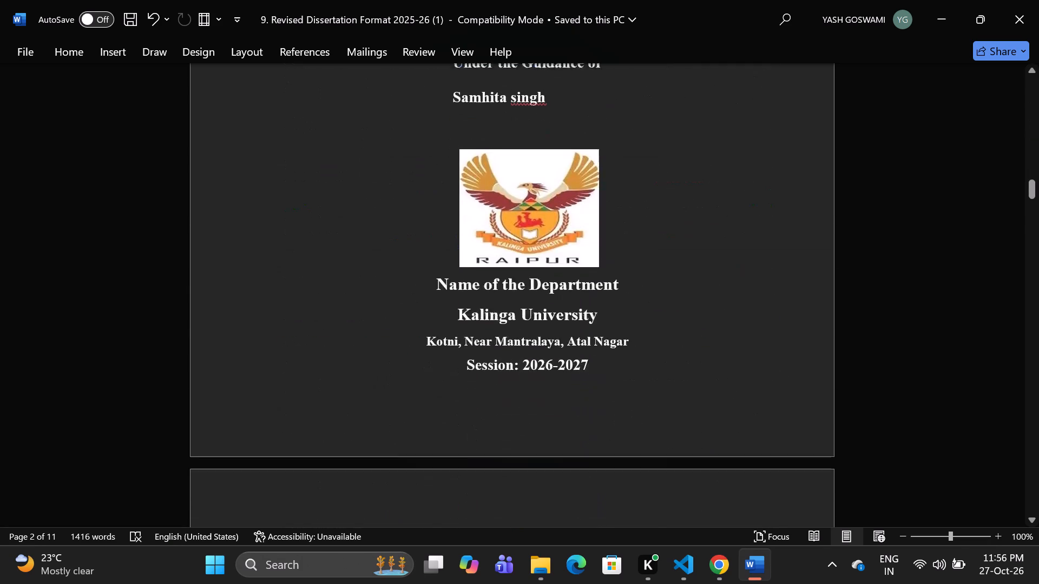
pyautogui.scroll(-13, 675, 357)
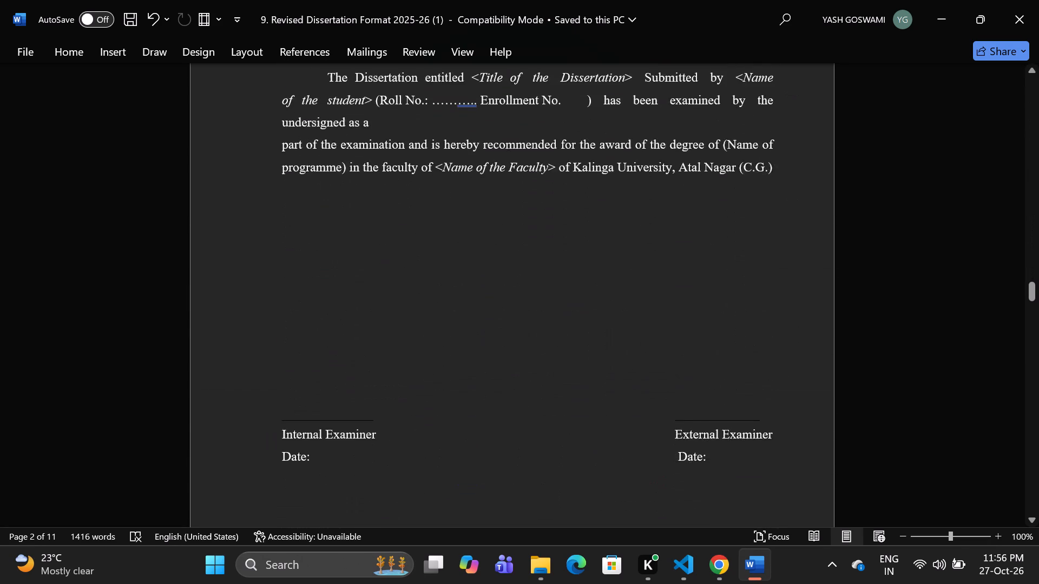
pyautogui.scroll(-8, 675, 357)
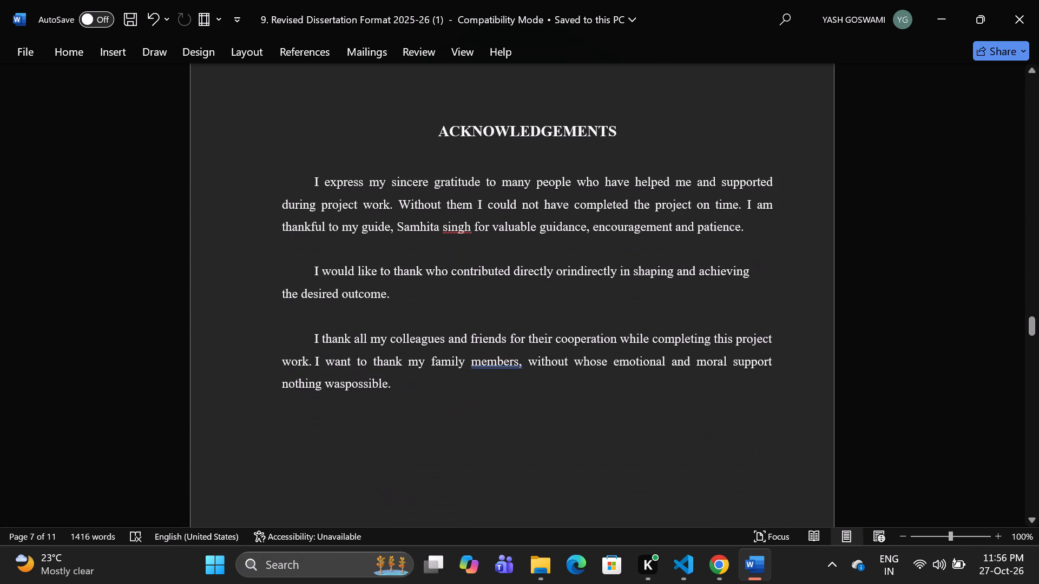
pyautogui.click(525, 361)
pyautogui.press('BackSpace')
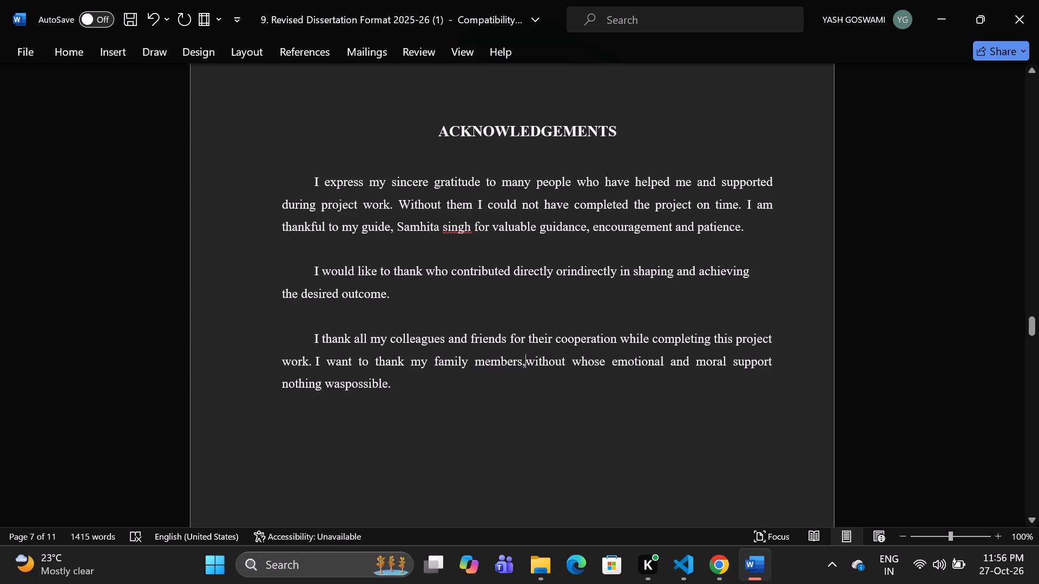
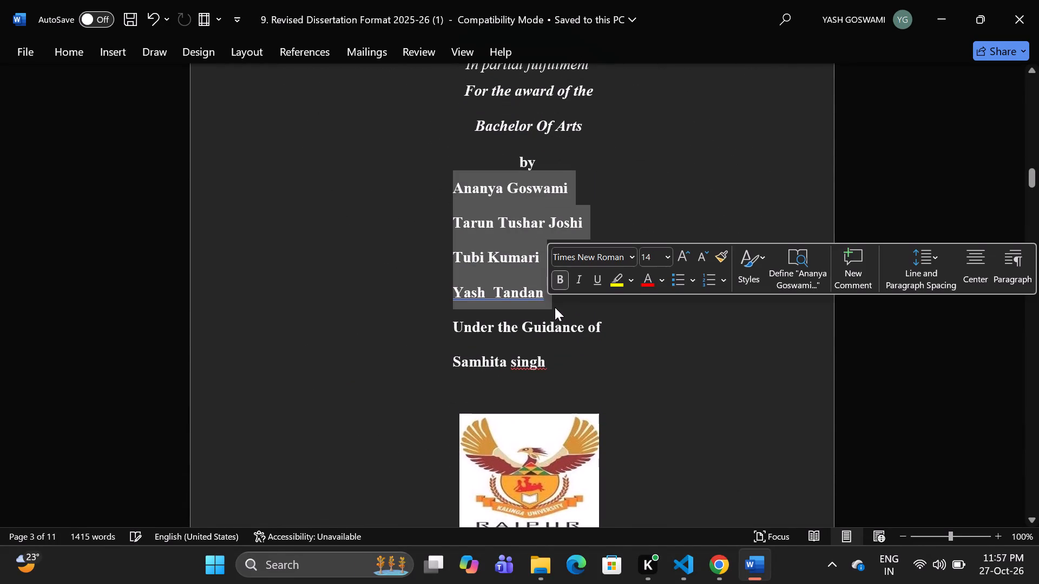
# Copy the four student names from the cover page to the "Name of the student" line in the Acknowledgements, without a trailing empty line.
pyautogui.hotkey('ctrl', 'c')
pyautogui.scroll(-7, 637, 344)
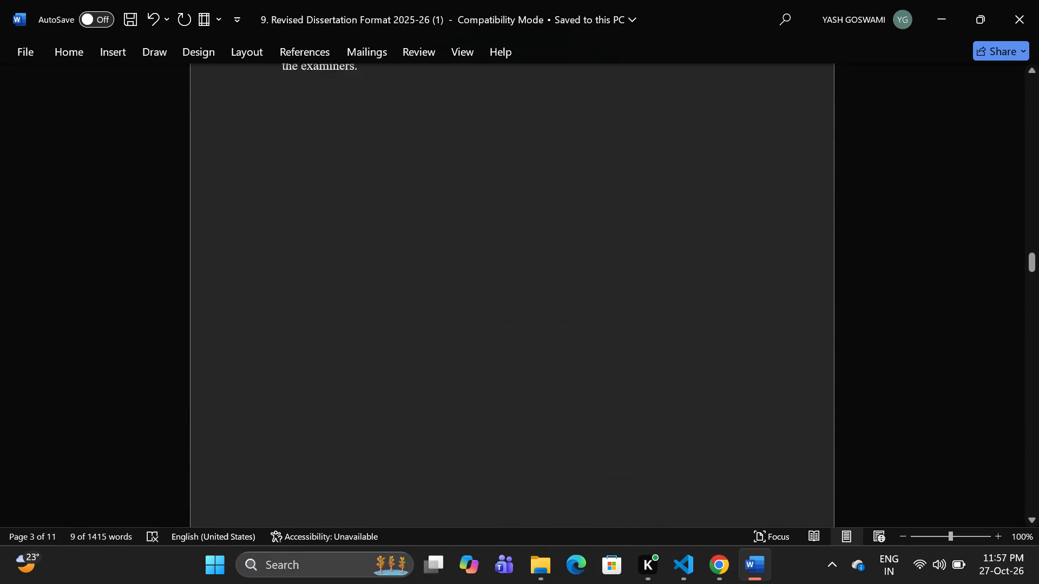
pyautogui.scroll(-13, 637, 344)
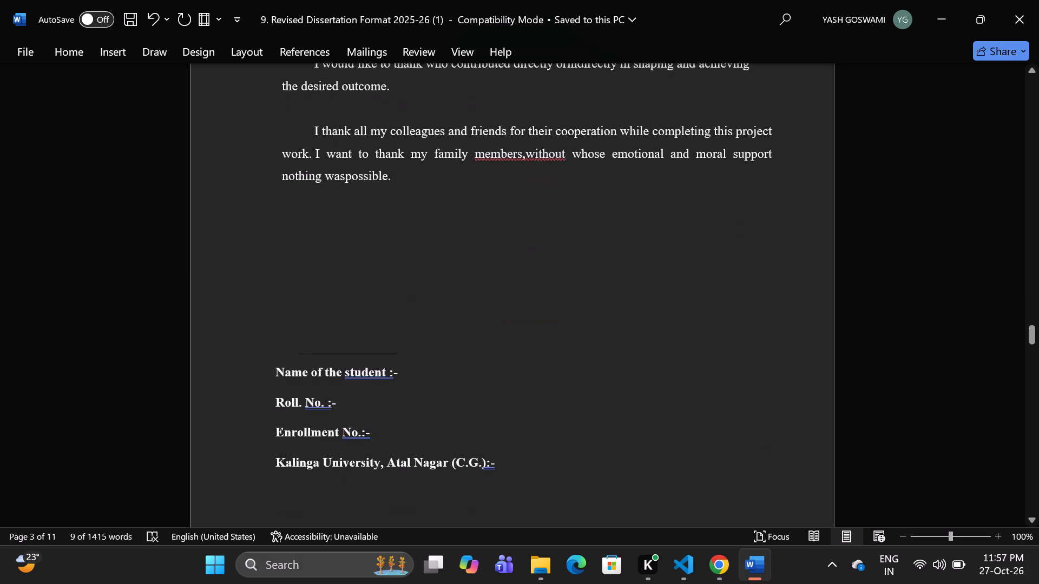
pyautogui.scroll(-2, 637, 344)
pyautogui.scroll(5, 422, 281)
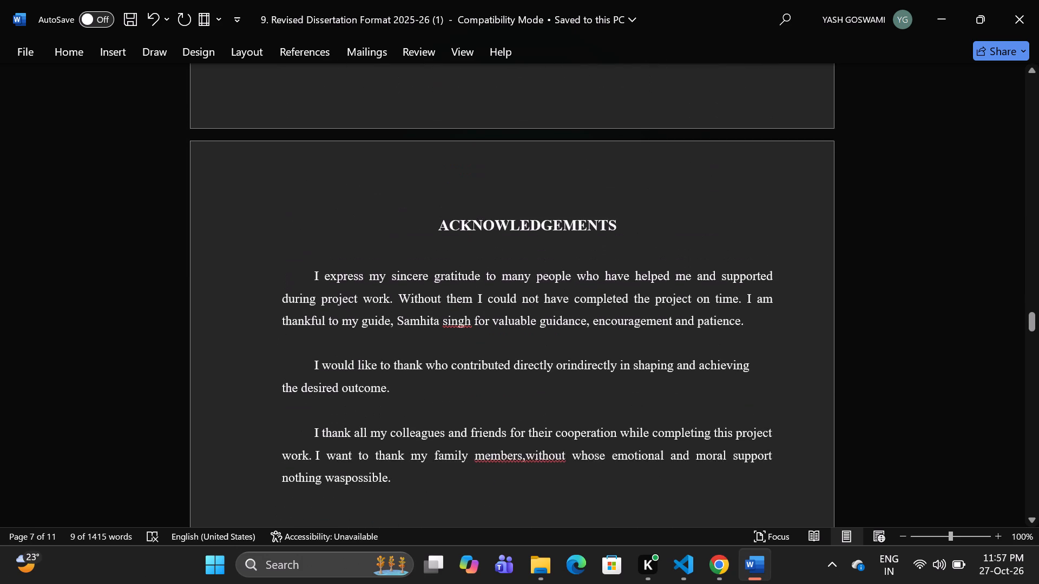
pyautogui.scroll(-3, 482, 327)
pyautogui.click(416, 396)
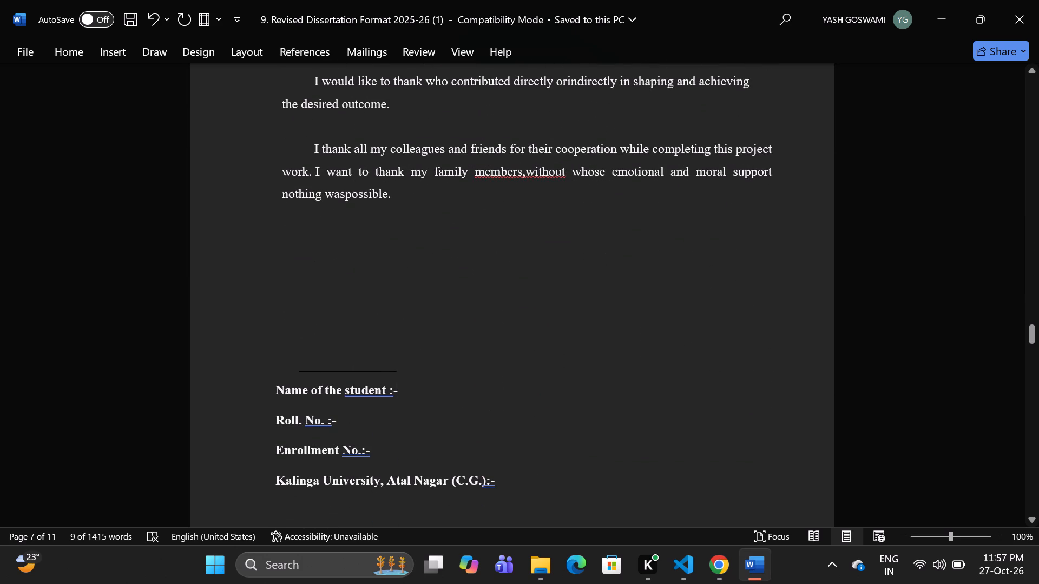
pyautogui.hotkey('ctrl', 'v')
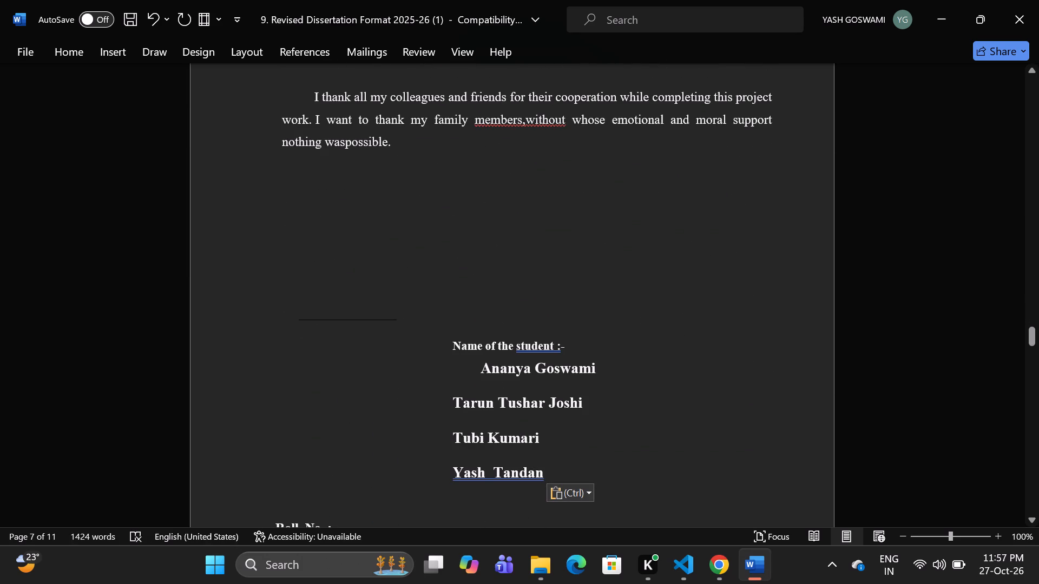
pyautogui.press('BackSpace')
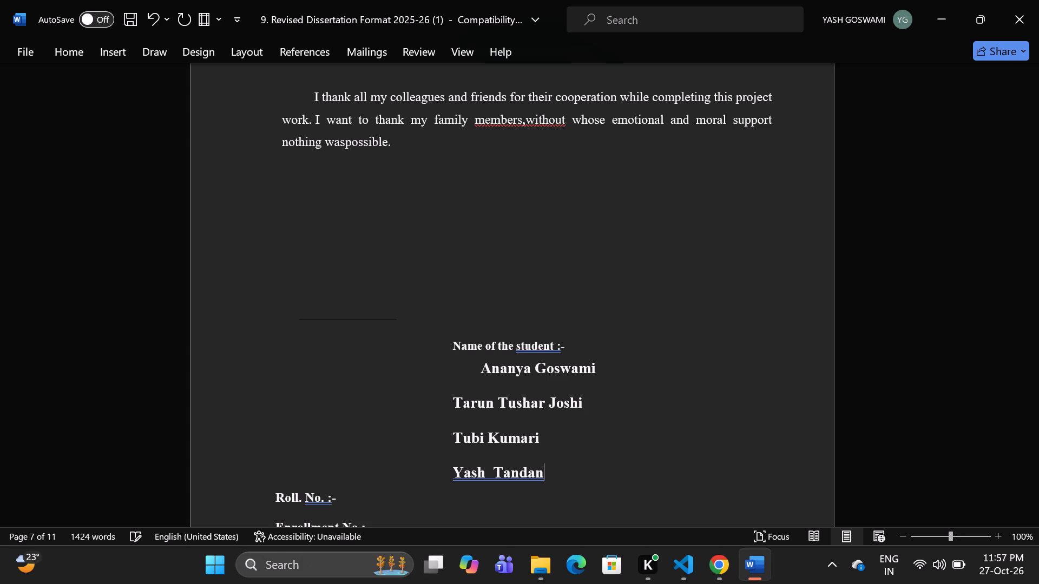
# Remove the indent from the "Name of the student" line so it starts at the margin with the first name on the same line.
pyautogui.press('Up')
pyautogui.press('Up')
pyautogui.press('Up')
pyautogui.press('Up')
pyautogui.press('Left')
pyautogui.press('Left')
pyautogui.press('Left')
pyautogui.press('Left')
pyautogui.press('Left')
pyautogui.press('Left')
pyautogui.press('Left')
pyautogui.press('Left')
pyautogui.press('Left')
pyautogui.press('Left')
pyautogui.press('Left')
pyautogui.press('Left')
pyautogui.press('Left')
pyautogui.press('Left')
pyautogui.press('Left')
pyautogui.press('Left')
pyautogui.press('Left')
pyautogui.press('BackSpace')
pyautogui.press('BackSpace')
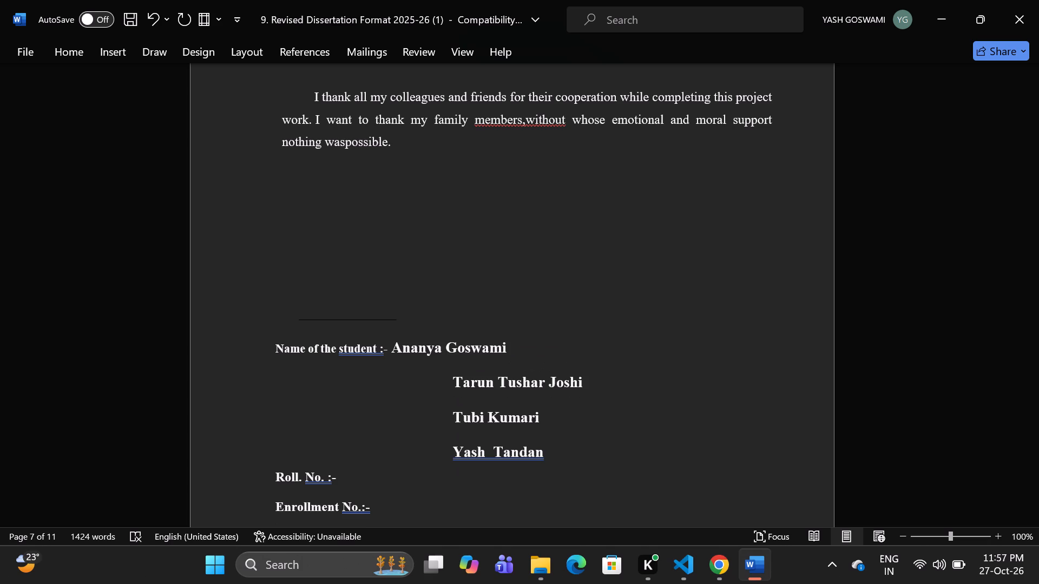
# Replace the second student name's indent with spacing that places it beneath the first name.
pyautogui.press('Down')
pyautogui.press('Right')
pyautogui.press('Left')
pyautogui.press('BackSpace')
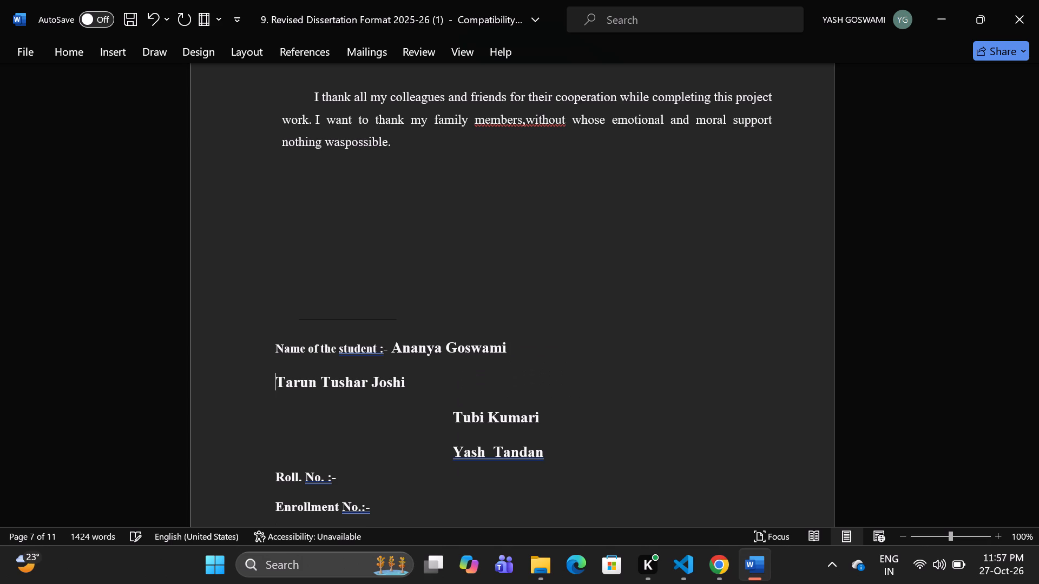
pyautogui.press('space')
pyautogui.press('space')
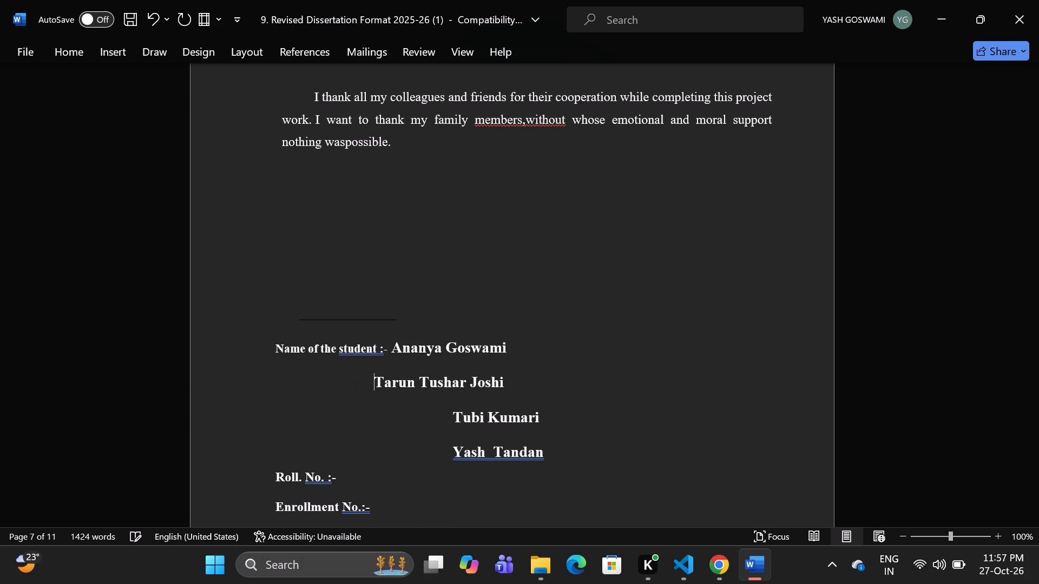
pyautogui.press('space')
pyautogui.press('space')
pyautogui.press('space')
pyautogui.press('space')
pyautogui.press('space')
pyautogui.press('space')
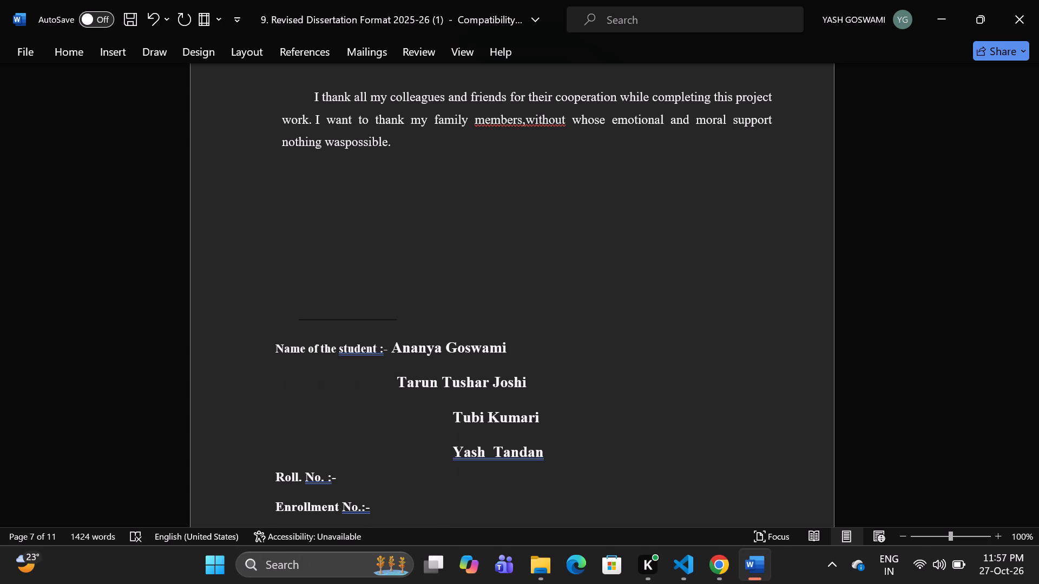
pyautogui.press('BackSpace')
# Replace the third student name's indent with spacing that places it beneath the other names.
pyautogui.press('Down')
pyautogui.press('Right')
pyautogui.press('Left')
pyautogui.press('BackSpace')
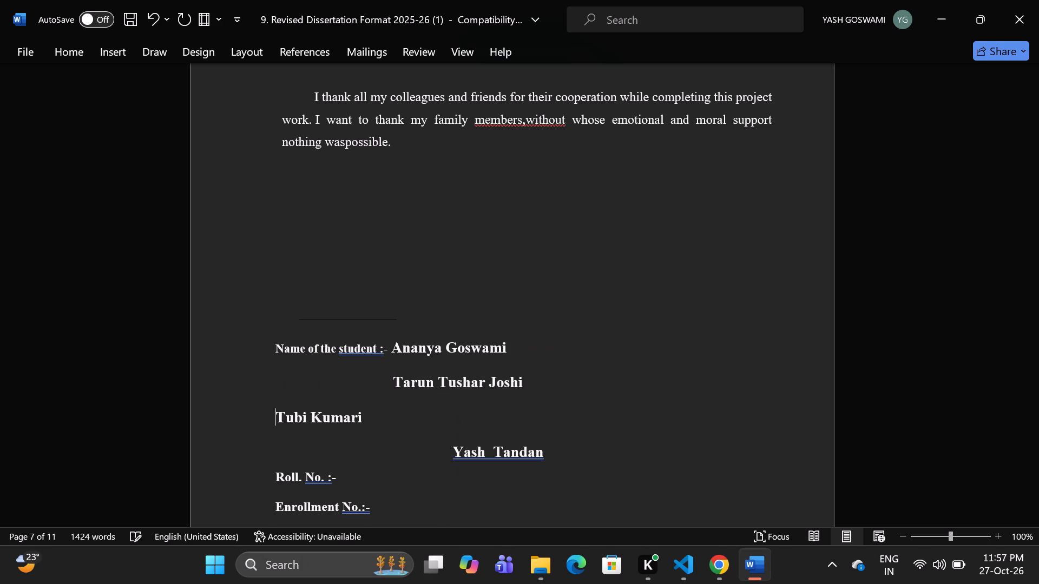
pyautogui.press('space')
pyautogui.press('space')
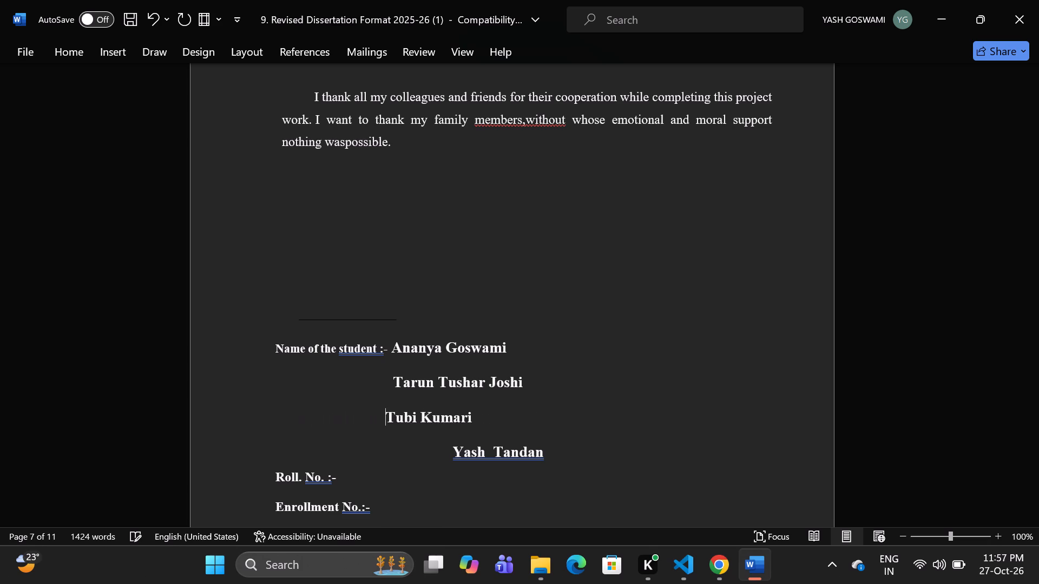
pyautogui.press('space')
pyautogui.press('space')
pyautogui.press('space')
# Replace the fourth student name's indent with spaces so it lines up beneath the third name.
pyautogui.press('Down')
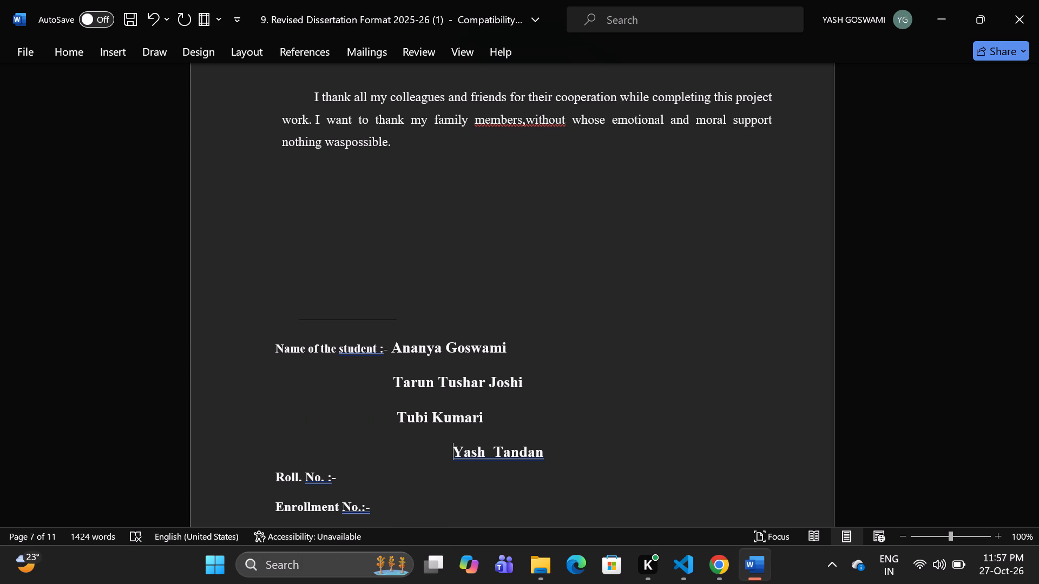
pyautogui.press('space')
pyautogui.press('BackSpace')
pyautogui.press('BackSpace')
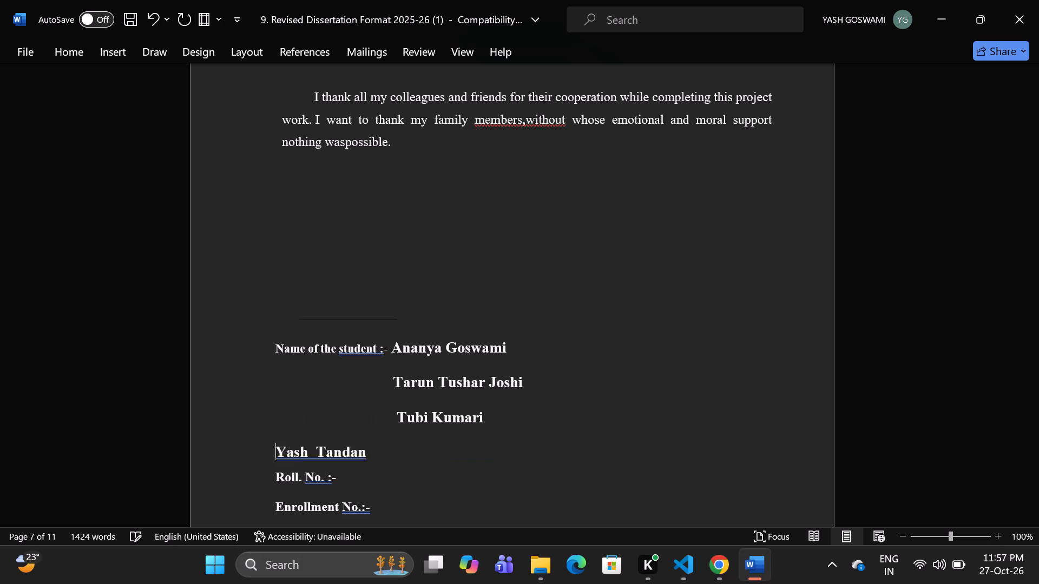
pyautogui.press('BackSpace')
pyautogui.press('Return')
pyautogui.press('space')
pyautogui.press('space')
pyautogui.press('space')
pyautogui.press('space')
pyautogui.press('space')
pyautogui.press('space')
pyautogui.press('space')
pyautogui.press('space')
pyautogui.press('space')
pyautogui.press('space')
pyautogui.press('space')
pyautogui.press('space')
pyautogui.press('space')
pyautogui.press('space')
pyautogui.press('space')
pyautogui.press('space')
pyautogui.press('space')
pyautogui.press('space')
pyautogui.press('space')
pyautogui.press('space')
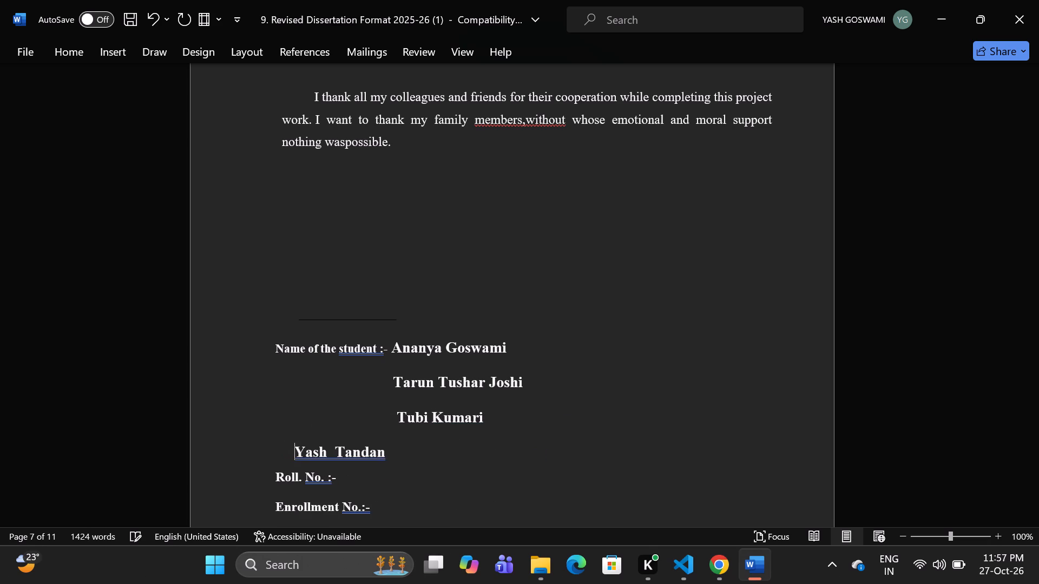
pyautogui.press('space')
pyautogui.press('space')
pyautogui.press('space')
pyautogui.press('space')
pyautogui.press('space')
pyautogui.press('space')
pyautogui.press('space')
pyautogui.press('space')
pyautogui.press('space')
pyautogui.press('space')
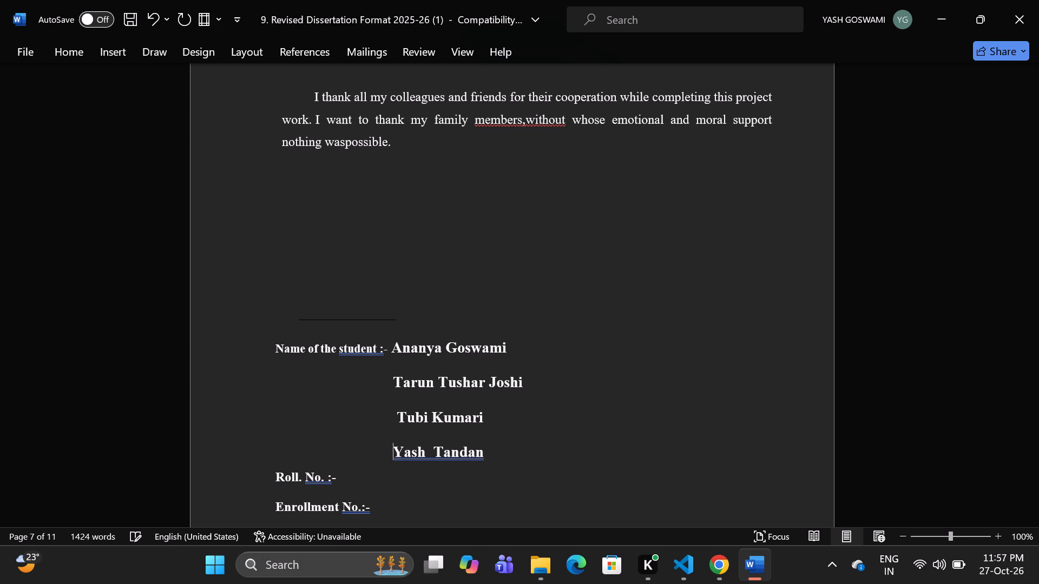
pyautogui.press('space')
# Delete the "Enrollment No." and "Roll. No." lines, leaving one blank line between the last student name and the Kalinga University line.
pyautogui.press('Down')
pyautogui.press('Down')
pyautogui.press('Down')
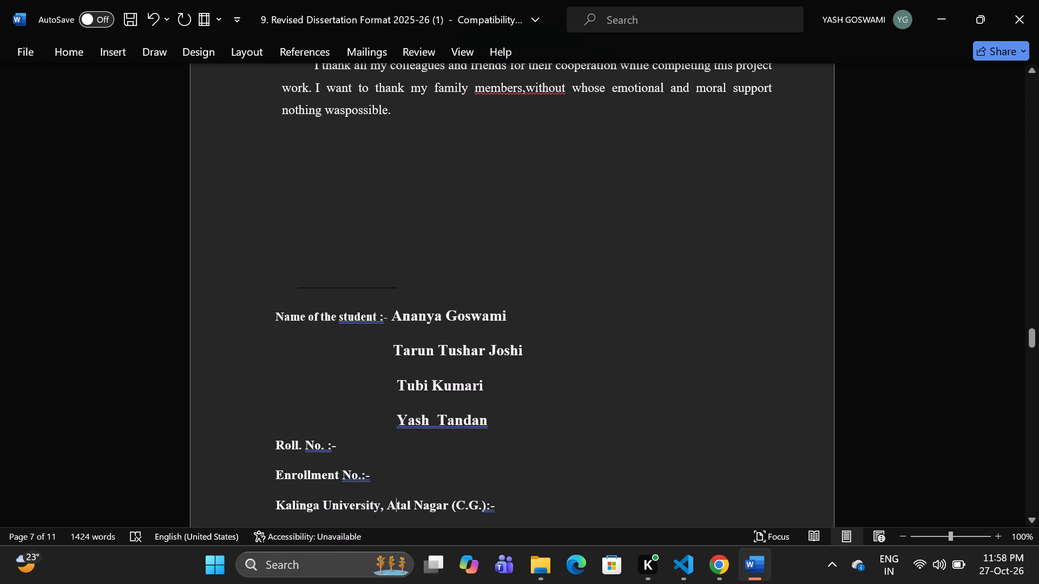
pyautogui.click(386, 483)
pyautogui.press('BackSpace')
pyautogui.press('BackSpace')
pyautogui.press('BackSpace')
pyautogui.press('BackSpace')
pyautogui.press('BackSpace')
pyautogui.press('BackSpace')
pyautogui.press('BackSpace')
pyautogui.press('BackSpace')
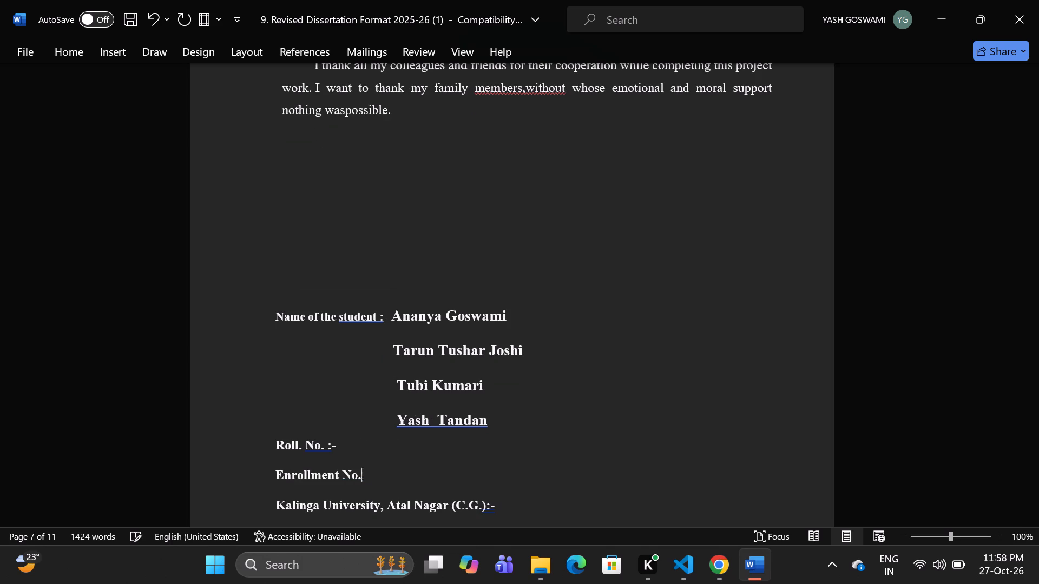
pyautogui.press('BackSpace')
pyautogui.press('BackSpace')
pyautogui.press('BackSpace')
pyautogui.press('BackSpace')
pyautogui.press('BackSpace')
pyautogui.press('BackSpace')
pyautogui.press('BackSpace')
pyautogui.press('BackSpace')
pyautogui.press('BackSpace')
pyautogui.press('BackSpace')
pyautogui.press('BackSpace')
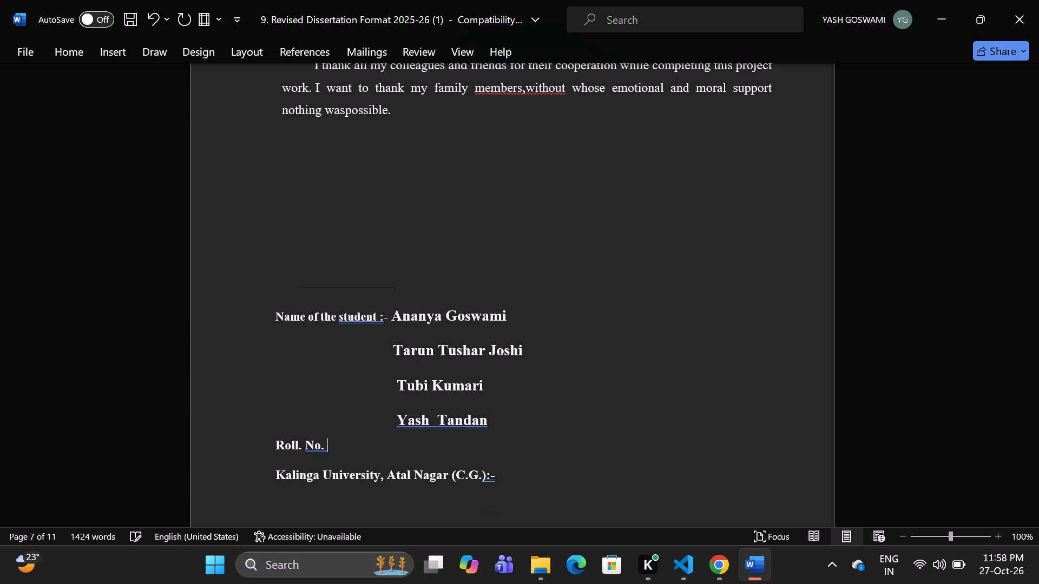
pyautogui.press('BackSpace')
pyautogui.press('BackSpace')
pyautogui.press('BackSpace')
pyautogui.press('BackSpace')
pyautogui.press('BackSpace')
pyautogui.press('BackSpace')
pyautogui.press('BackSpace')
pyautogui.press('BackSpace')
pyautogui.press('BackSpace')
pyautogui.press('BackSpace')
pyautogui.press('BackSpace')
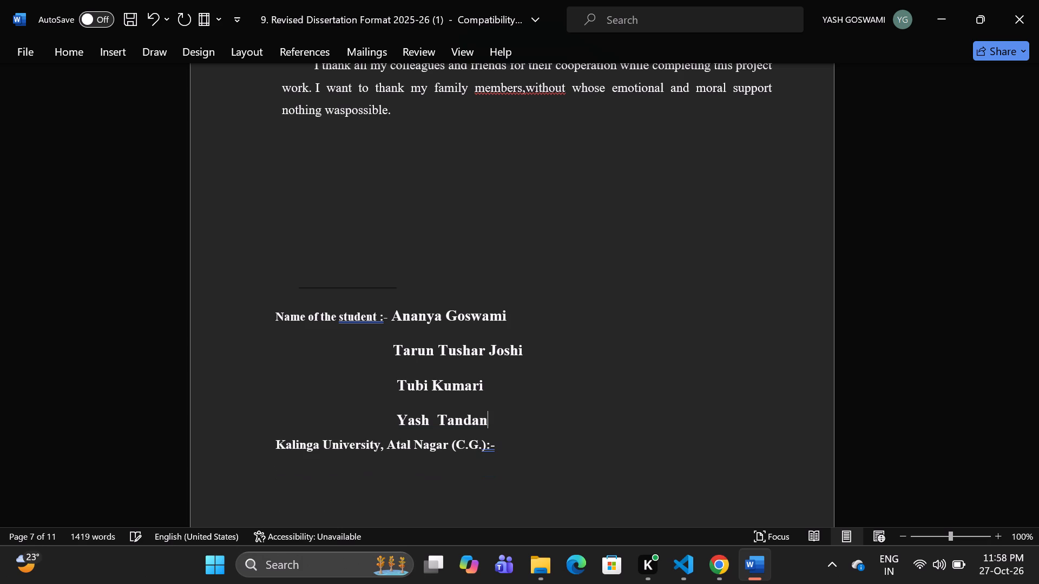
pyautogui.press('Return')
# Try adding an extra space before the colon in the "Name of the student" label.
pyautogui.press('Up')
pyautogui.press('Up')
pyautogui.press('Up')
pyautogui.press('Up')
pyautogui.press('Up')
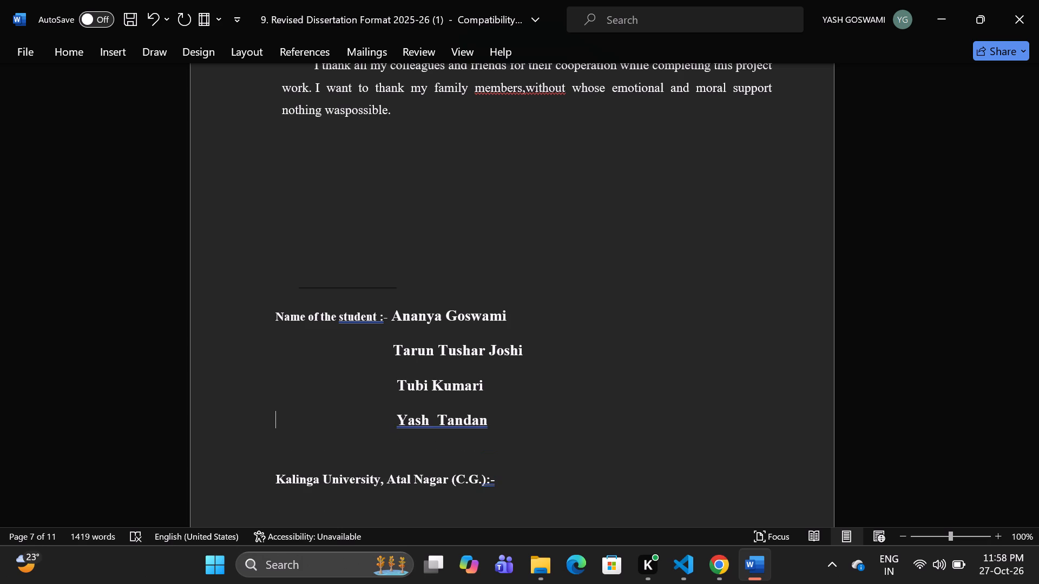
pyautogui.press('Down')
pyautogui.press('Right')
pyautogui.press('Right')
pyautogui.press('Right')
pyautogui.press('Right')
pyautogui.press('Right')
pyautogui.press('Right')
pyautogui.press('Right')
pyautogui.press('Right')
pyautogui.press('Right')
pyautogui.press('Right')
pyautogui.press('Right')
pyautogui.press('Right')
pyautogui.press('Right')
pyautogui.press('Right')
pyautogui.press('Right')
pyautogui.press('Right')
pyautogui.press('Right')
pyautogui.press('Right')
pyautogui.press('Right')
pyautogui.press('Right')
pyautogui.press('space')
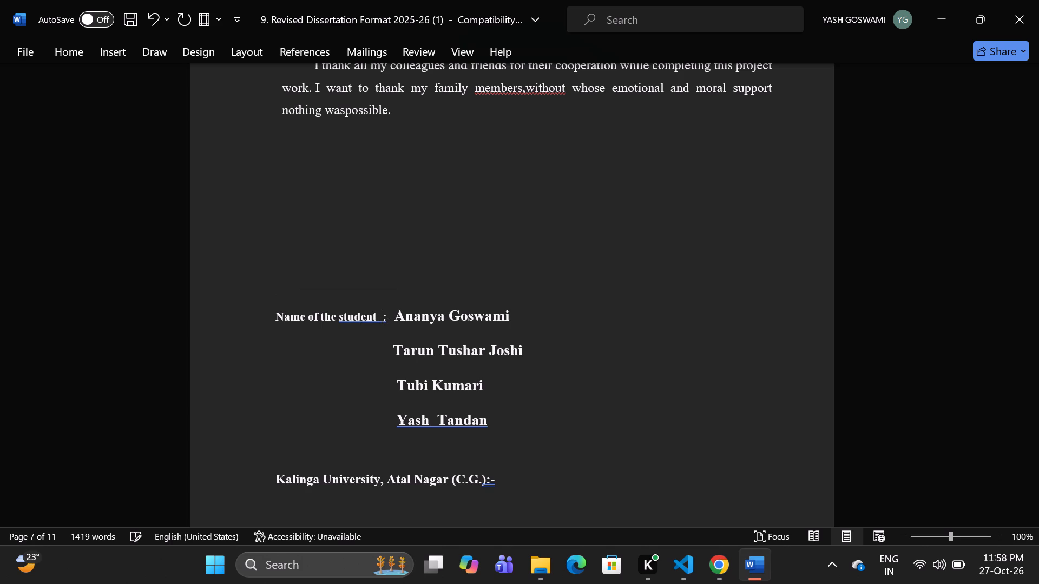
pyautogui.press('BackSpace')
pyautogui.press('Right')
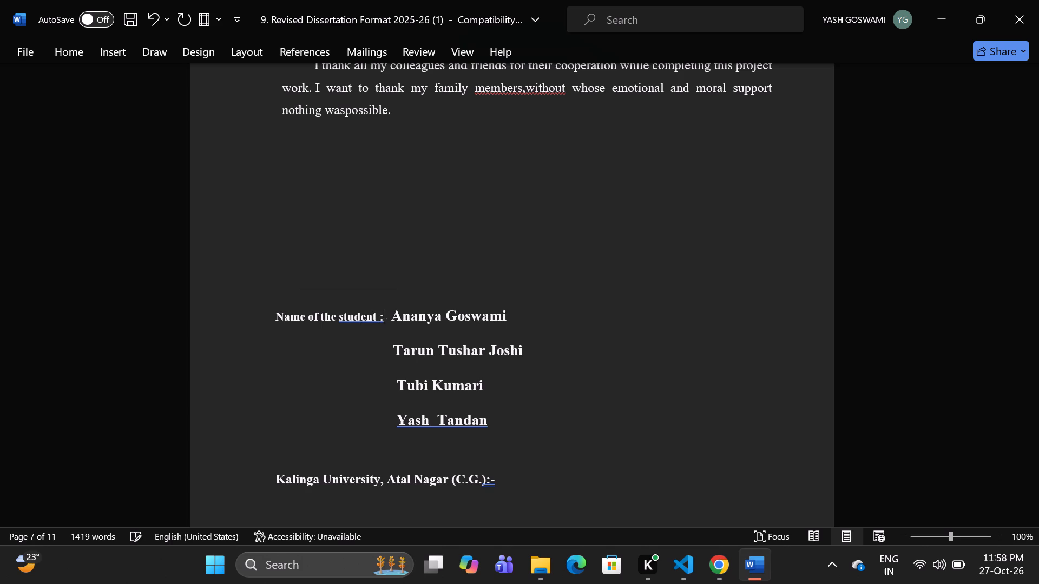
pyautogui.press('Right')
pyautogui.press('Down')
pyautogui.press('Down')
# Remove one leading space before the third student name so it lines up with the second name.
pyautogui.press('Right')
pyautogui.press('BackSpace')
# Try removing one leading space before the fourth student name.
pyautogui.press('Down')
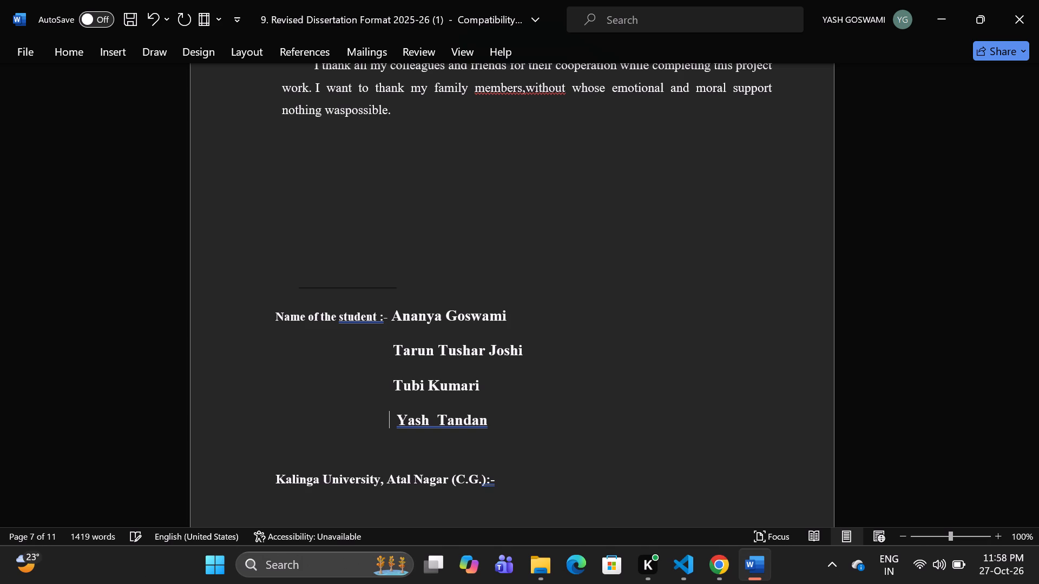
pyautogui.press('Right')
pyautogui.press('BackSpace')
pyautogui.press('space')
# Save the document with the adjusted student name spacing.
pyautogui.hotkey('ctrl', 's')
pyautogui.hotkey('ctrl', 's')
pyautogui.hotkey('ctrl', 's')
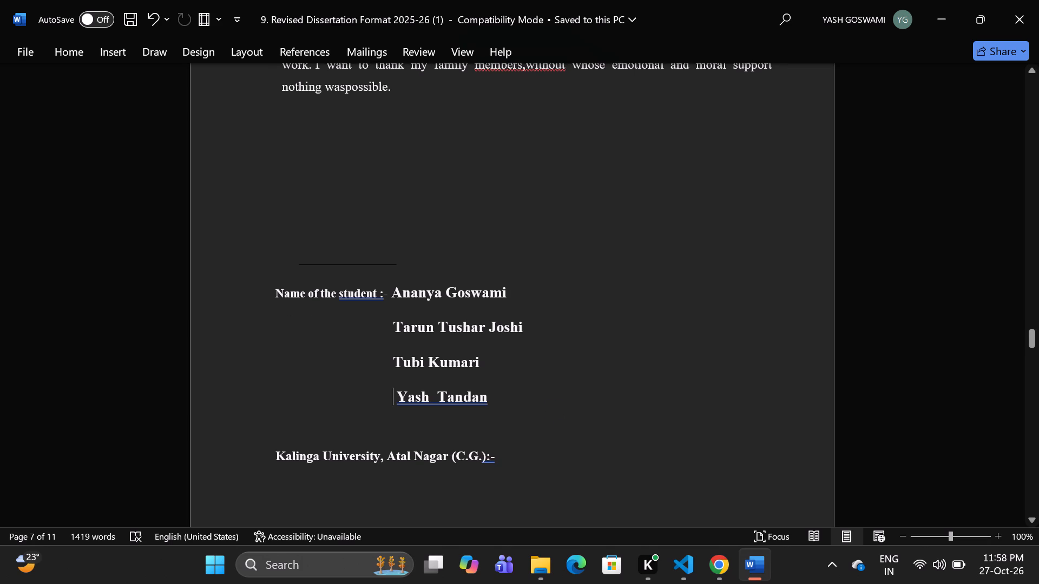
# Remove the bold formatting from all four student names in the Acknowledgements signature block and save the document.
pyautogui.moveTo(394, 296); pyautogui.dragTo(505, 412)
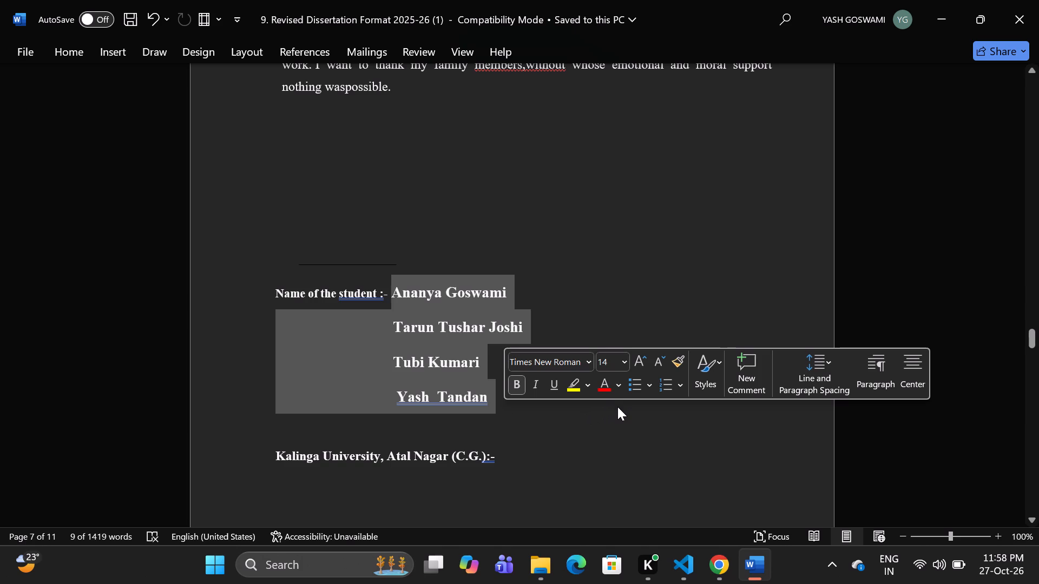
pyautogui.click(511, 381)
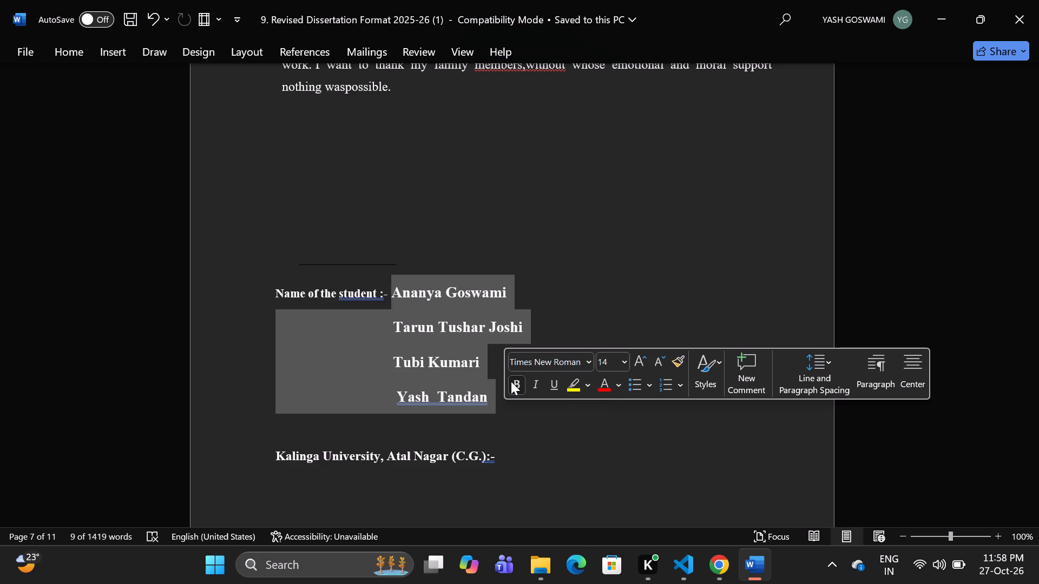
pyautogui.click(554, 434)
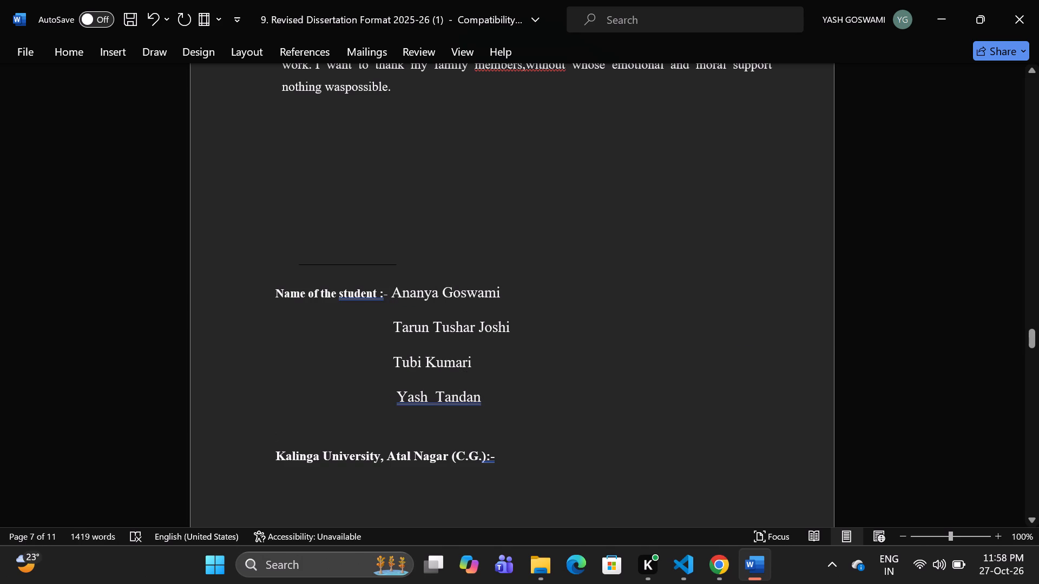
pyautogui.hotkey('ctrl', 's')
pyautogui.hotkey('ctrl', 's')
pyautogui.hotkey('ctrl', 's')
# Look through the document's earlier certificate and formatting guideline pages, and on to the Table of Contents page.
pyautogui.scroll(2, 633, 407)
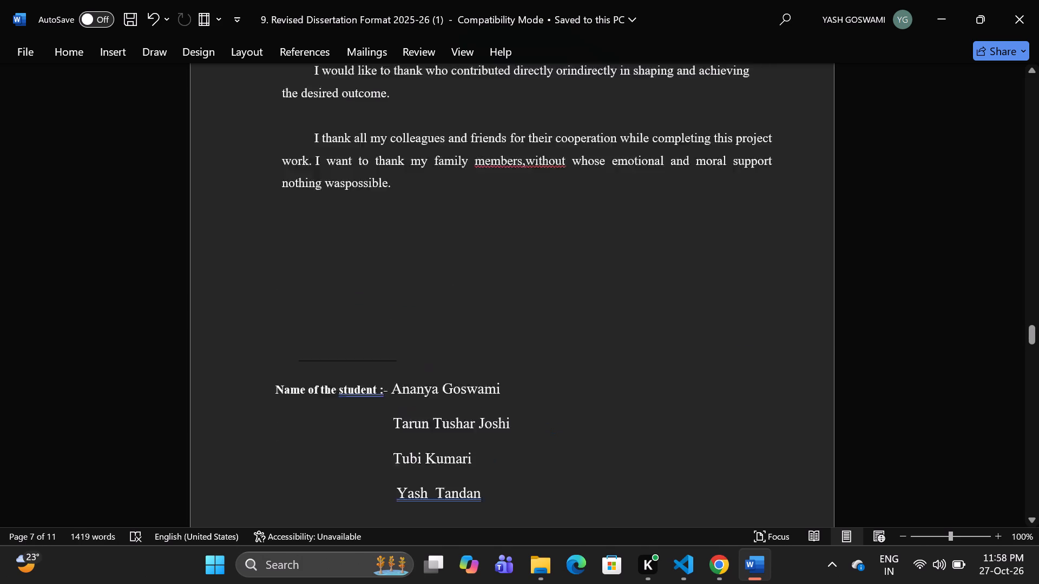
pyautogui.scroll(20, 633, 407)
pyautogui.scroll(2, 633, 407)
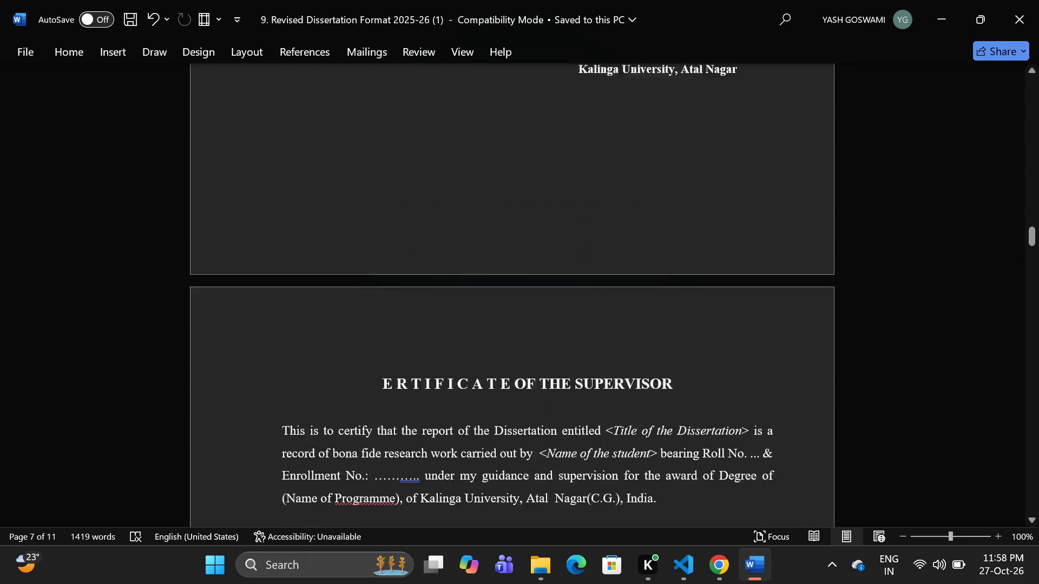
pyautogui.scroll(16, 633, 407)
pyautogui.scroll(6, 633, 407)
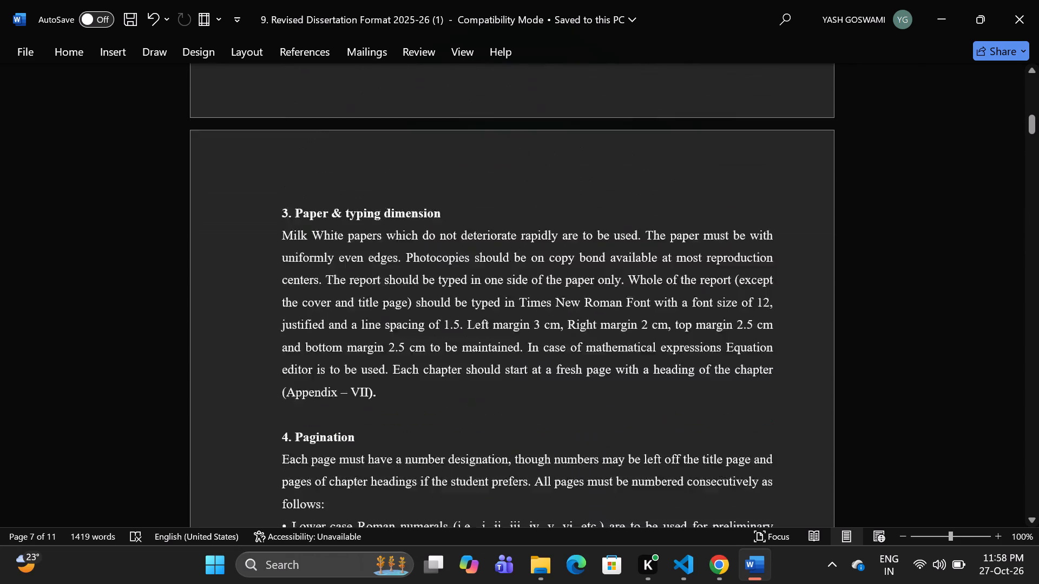
pyautogui.scroll(-6, 633, 407)
pyautogui.scroll(15, 633, 407)
pyautogui.scroll(-2, 633, 407)
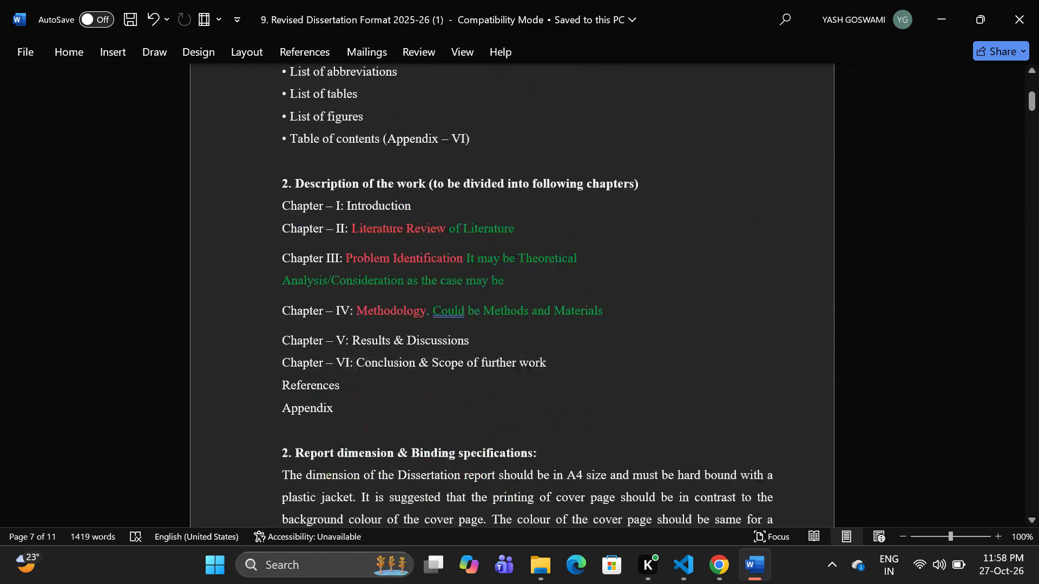
pyautogui.scroll(-20, 633, 407)
pyautogui.scroll(-1, 633, 407)
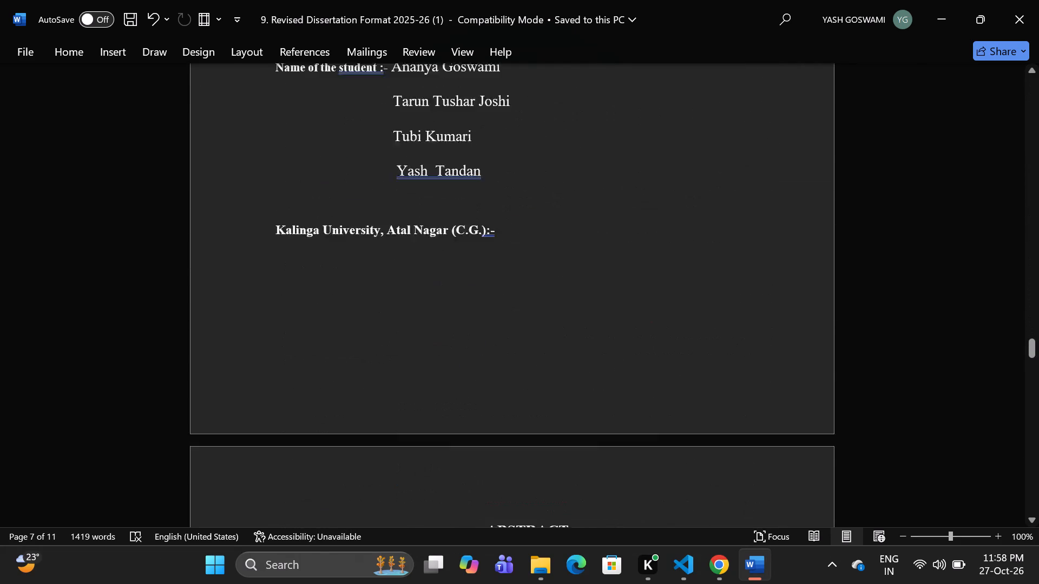
pyautogui.scroll(-18, 633, 407)
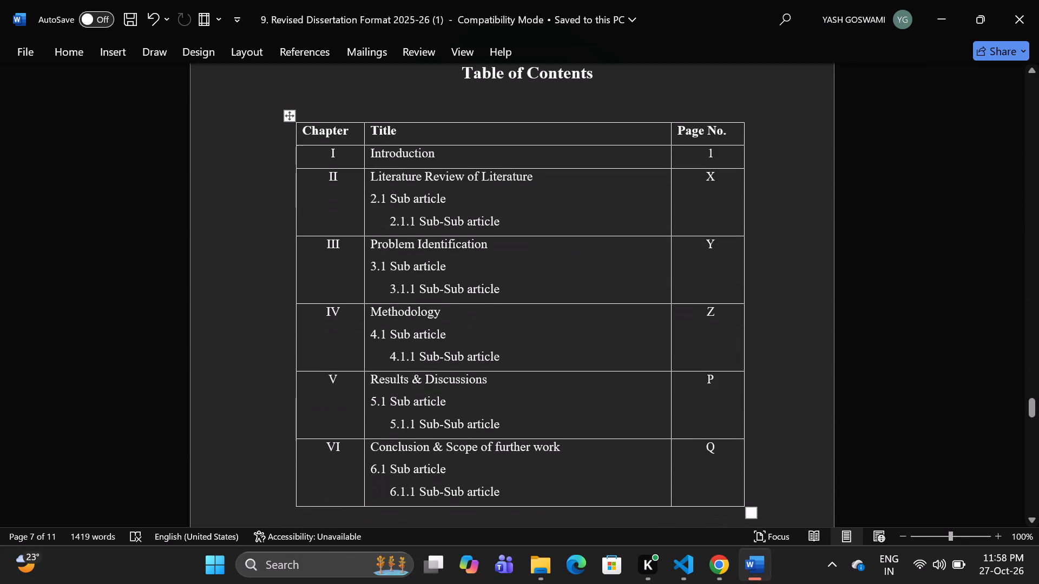
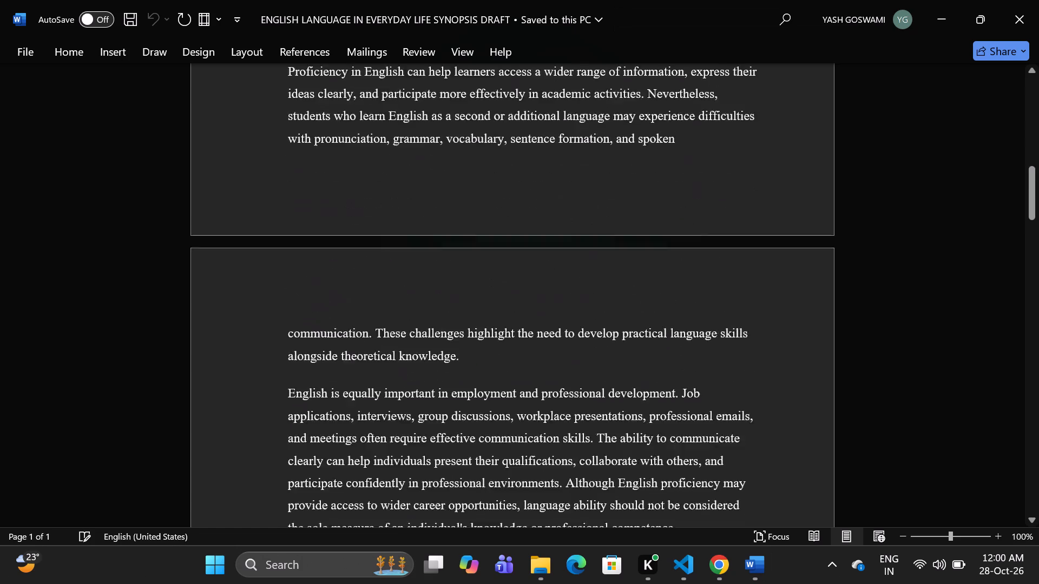
# Look through the objectives, limitations and literature sections of the English Language in Everyday Life synopsis draft, and close that document.
pyautogui.scroll(-13, 709, 254)
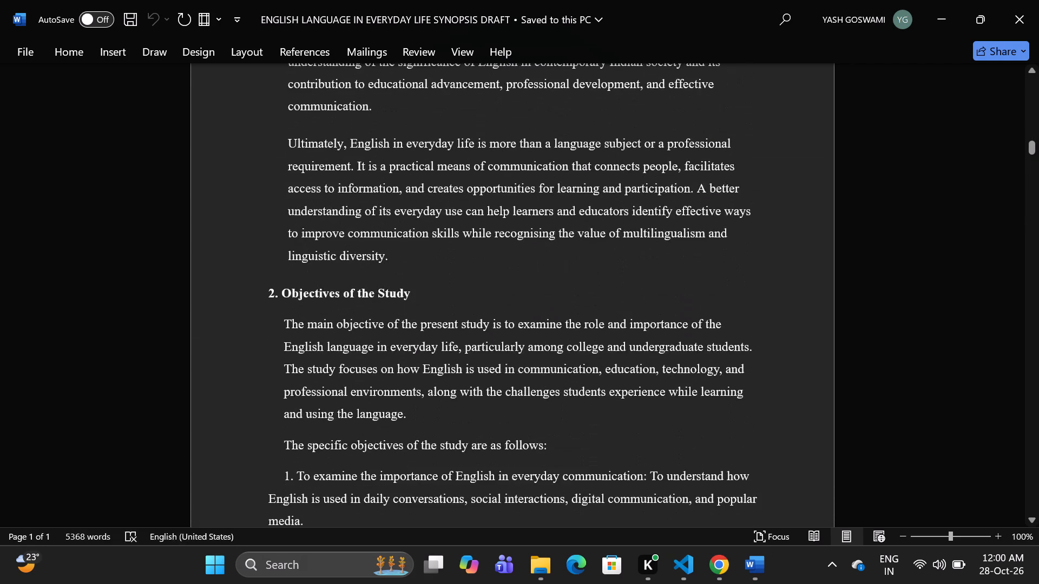
pyautogui.scroll(-13, 709, 254)
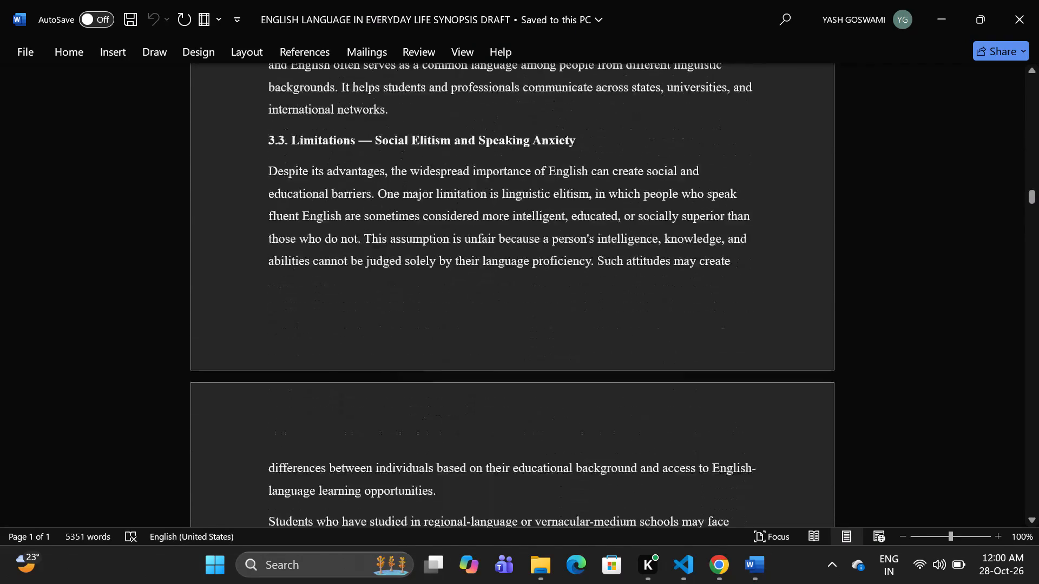
pyautogui.scroll(-13, 709, 254)
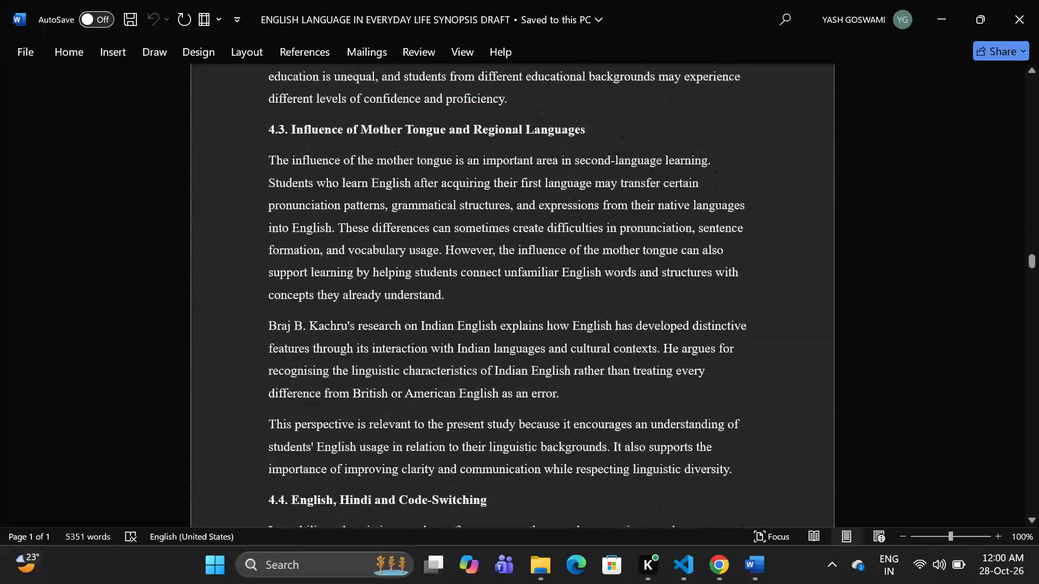
pyautogui.scroll(-3, 709, 254)
pyautogui.click(1028, 19)
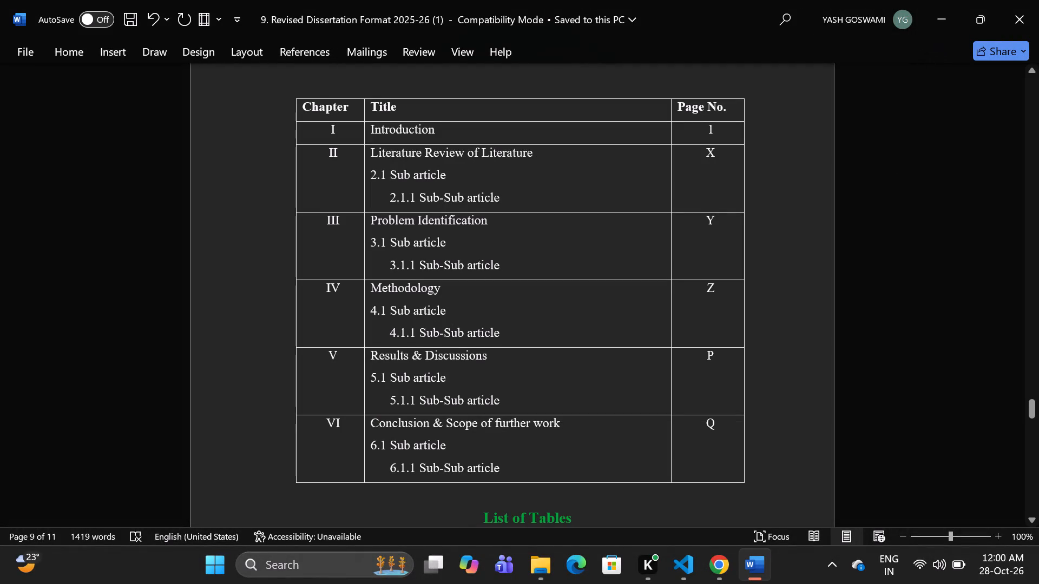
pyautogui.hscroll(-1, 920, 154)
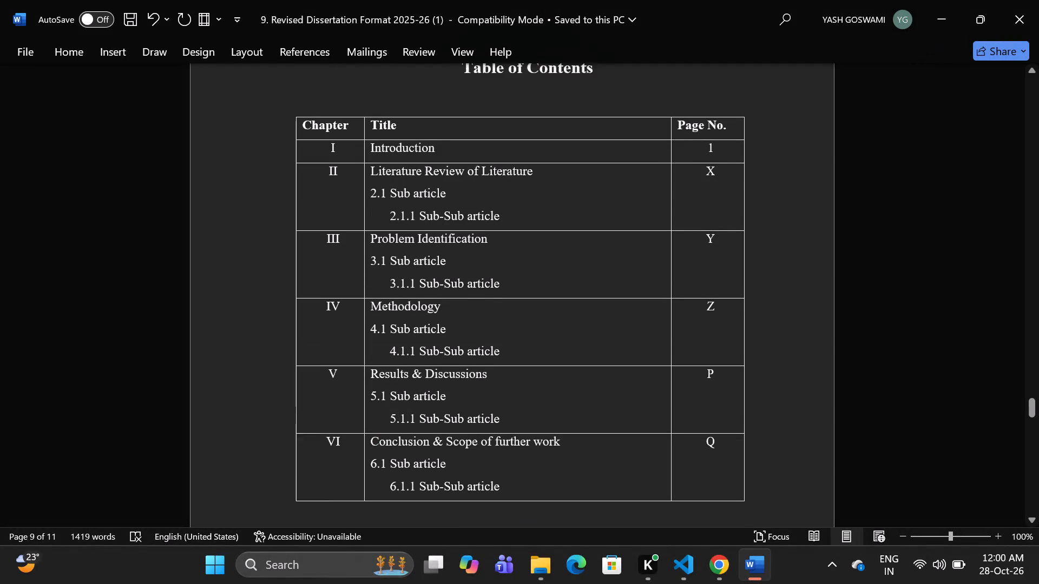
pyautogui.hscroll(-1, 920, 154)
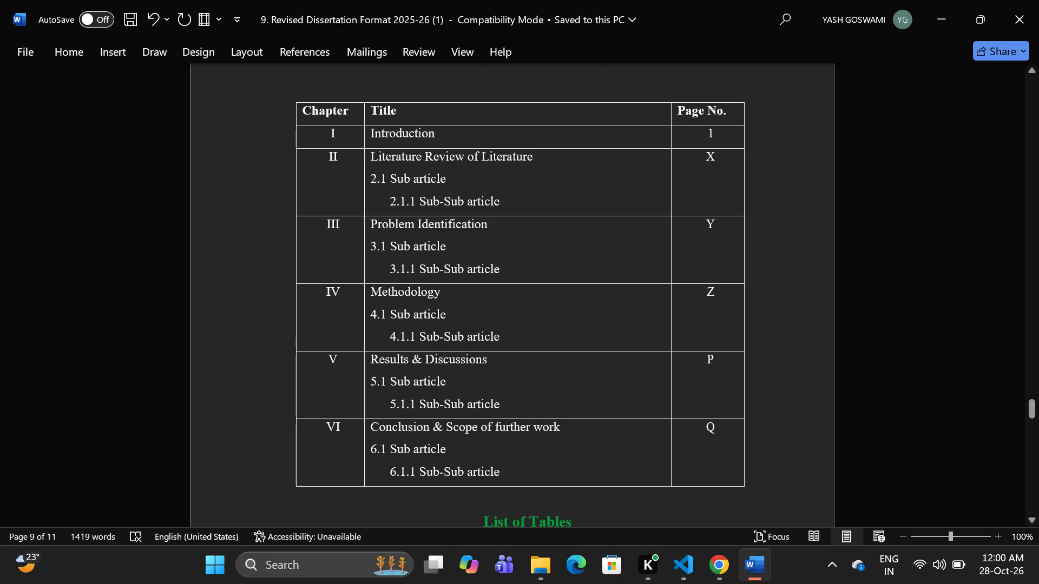
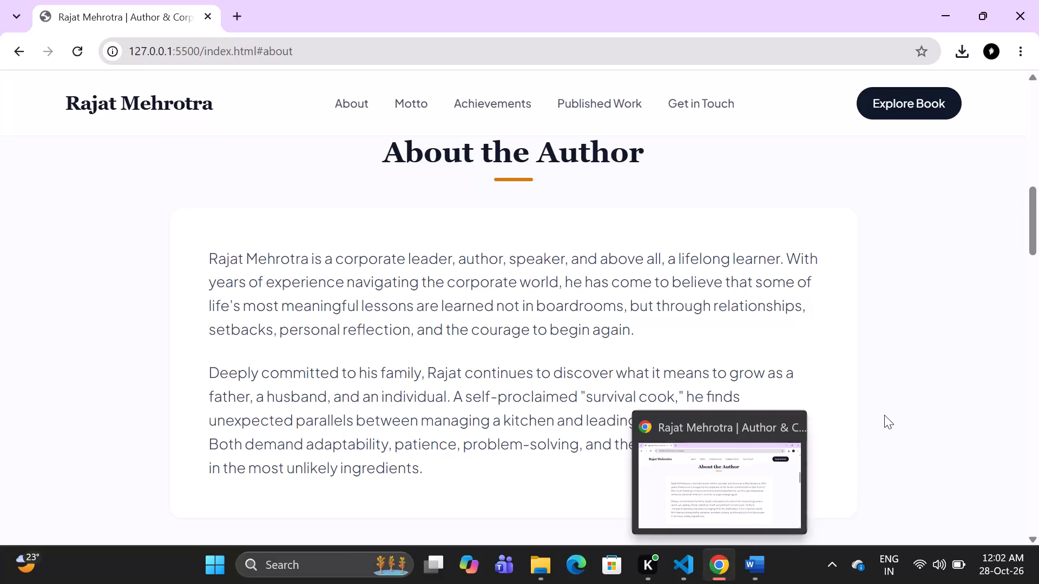
# Switch from the browser back to the Revised Dissertation Format 2025-26 document in Word.
pyautogui.click(764, 571)
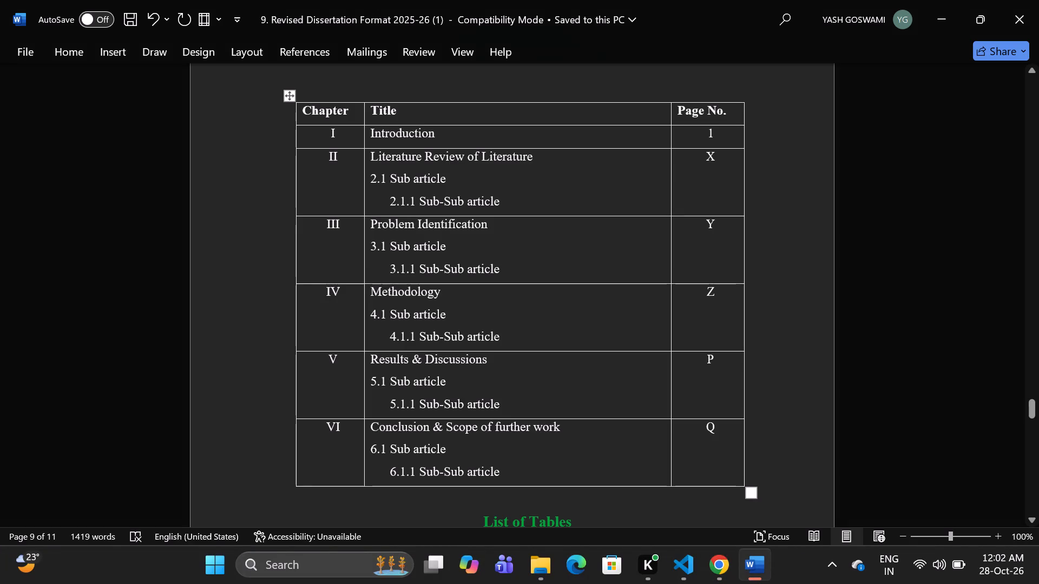
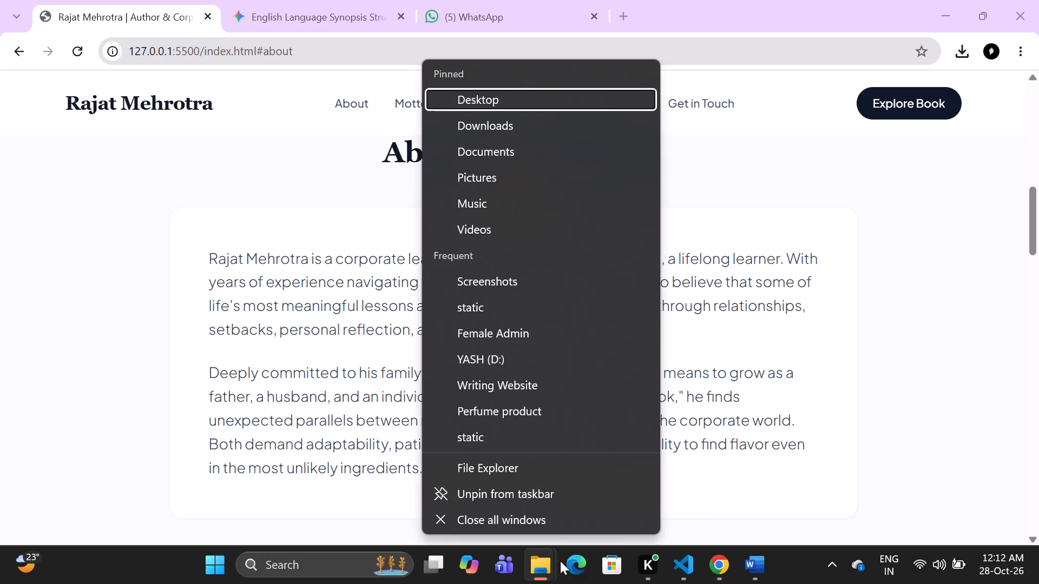
pyautogui.click(548, 523)
pyautogui.click(543, 566)
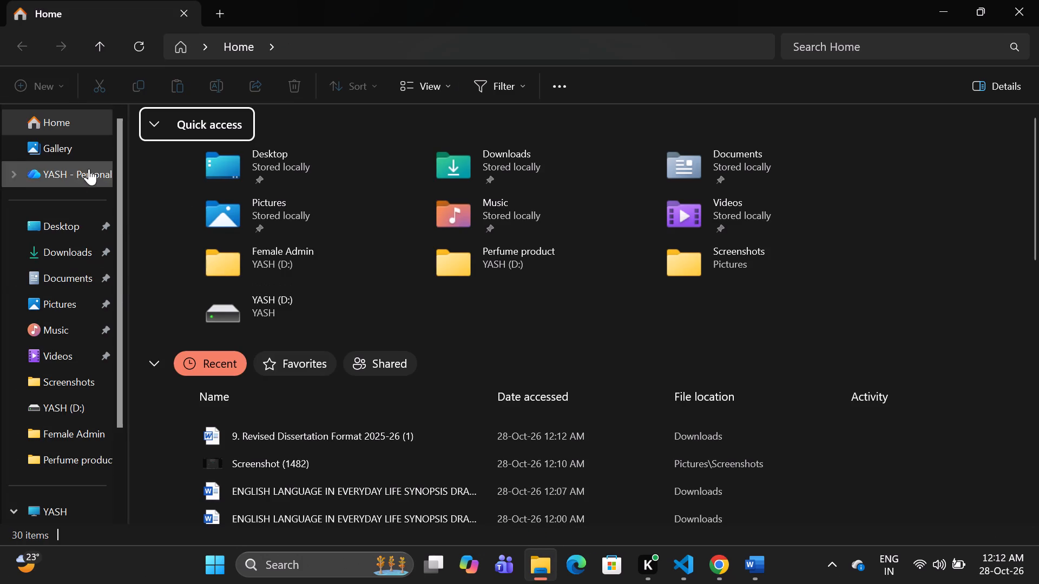
pyautogui.click(65, 260)
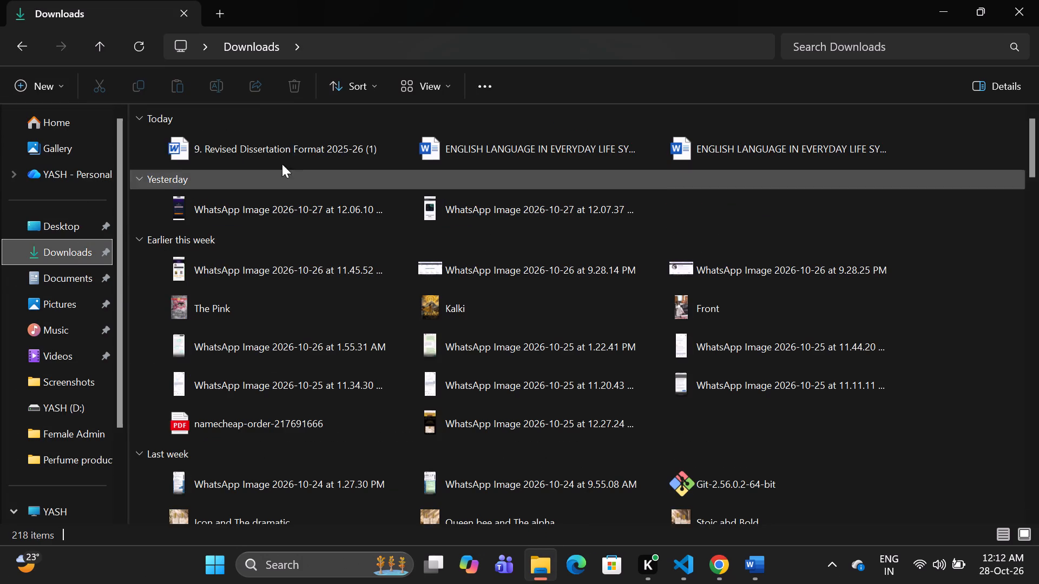
pyautogui.doubleClick(504, 143)
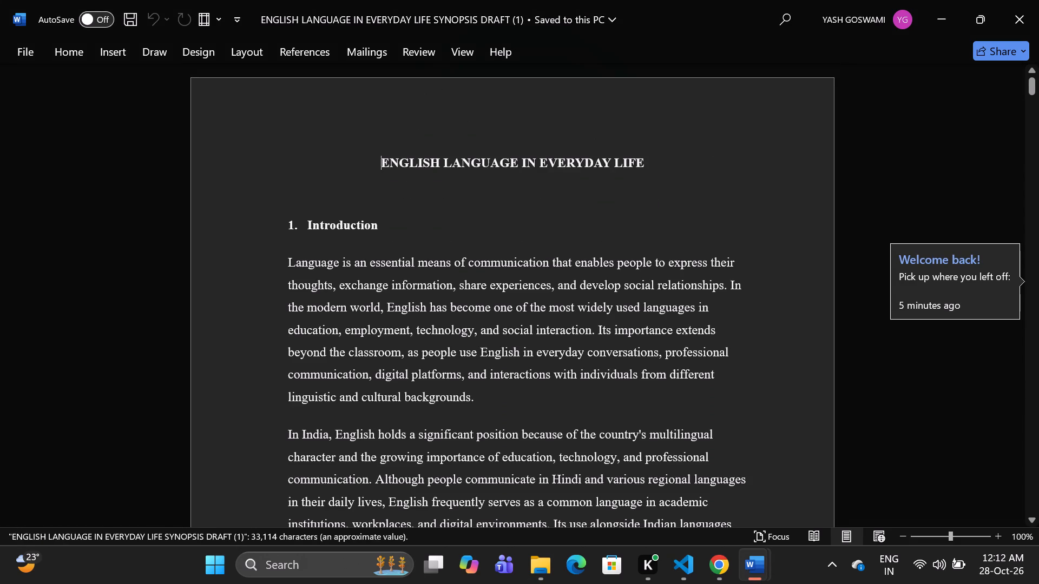
# Insert blank lines above the ENGLISH LANGUAGE IN EVERYDAY LIFE title until it moves down to page 4.
pyautogui.scroll(-13, 670, 183)
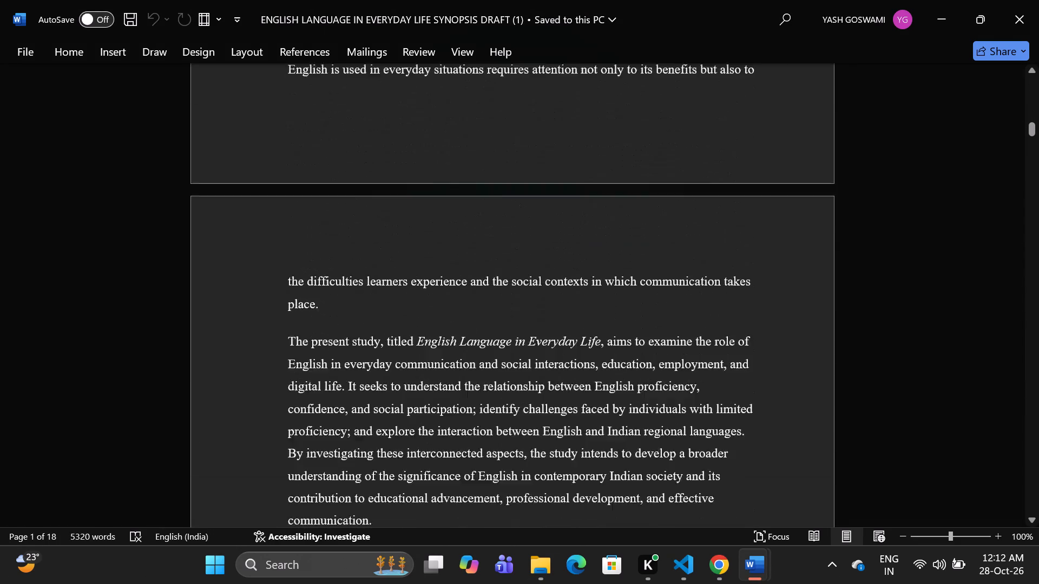
pyautogui.scroll(-6, 670, 183)
pyautogui.scroll(17, 670, 183)
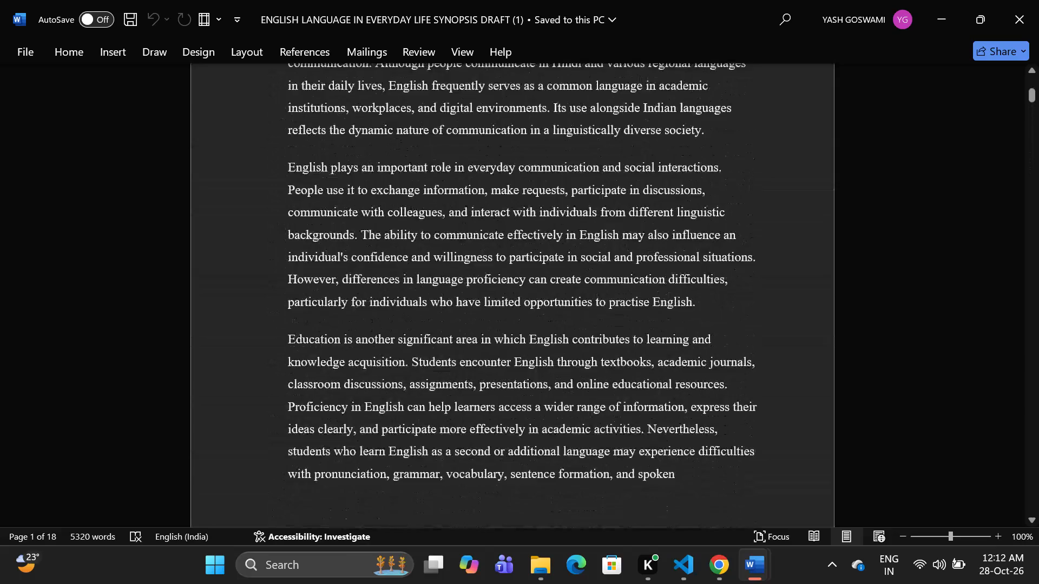
pyautogui.scroll(7, 670, 183)
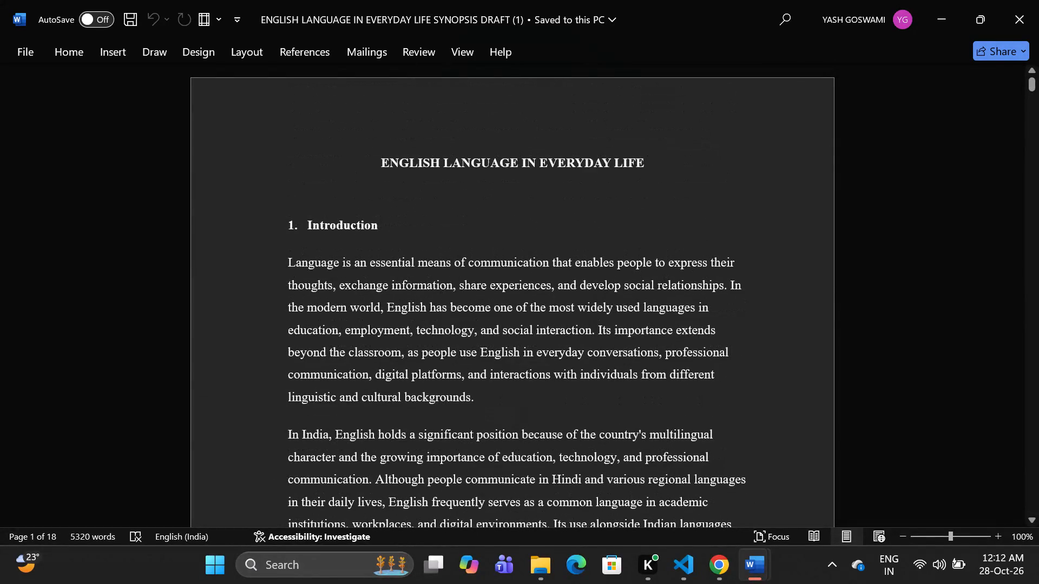
pyautogui.press('Return')
pyautogui.press('Return')
pyautogui.press('Return')
pyautogui.press('Return')
pyautogui.press('Return')
pyautogui.press('Return')
pyautogui.press('Return')
pyautogui.press('Return')
pyautogui.press('Return')
pyautogui.press('Return')
pyautogui.press('Return')
pyautogui.press('Return')
pyautogui.press('Return')
pyautogui.press('Return')
pyautogui.press('Return')
pyautogui.press('Return')
pyautogui.press('Return')
pyautogui.press('Return')
pyautogui.press('Return')
pyautogui.press('Return')
pyautogui.press('Return')
pyautogui.press('Return')
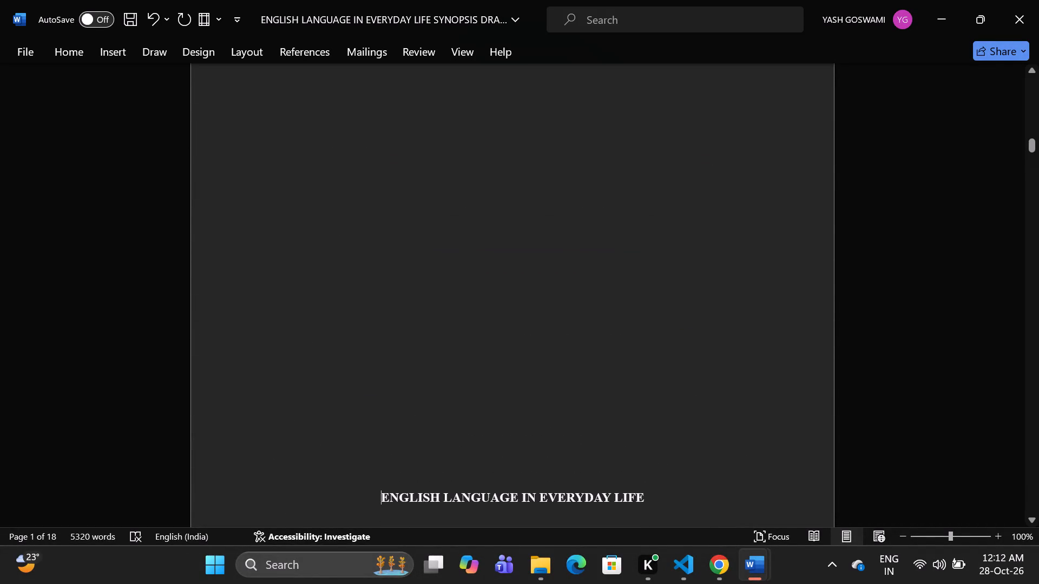
pyautogui.press('Return')
pyautogui.press('Return')
pyautogui.press('Return')
pyautogui.press('Return')
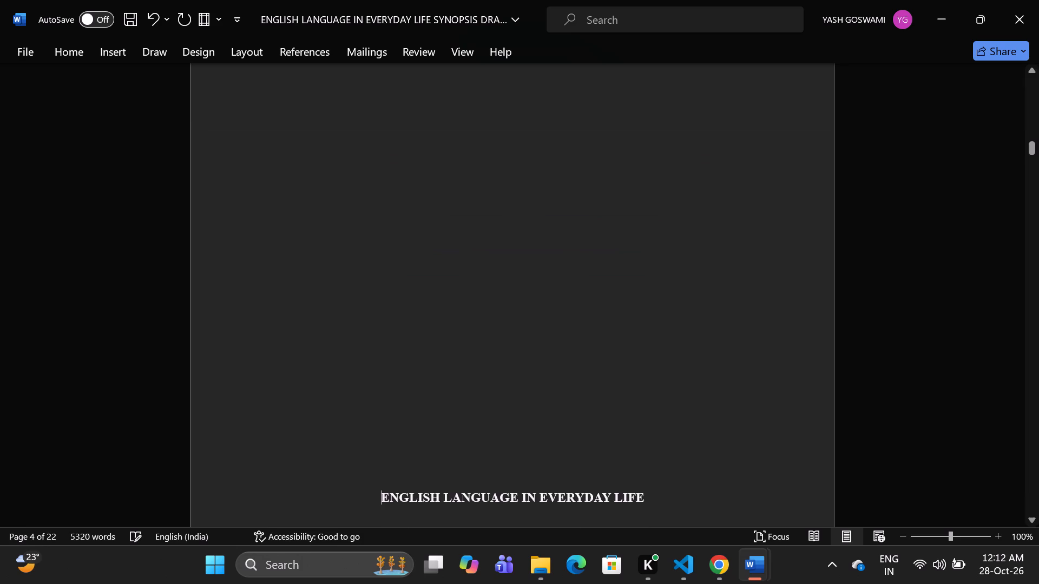
pyautogui.press('Return')
pyautogui.press('Return')
pyautogui.press('Return')
pyautogui.press('Return')
pyautogui.press('Return')
pyautogui.press('Return')
# Copy the Synopsis cover page, from its title through Session: 2026-2027, out of the dissertation format into the top of the synopsis draft.
pyautogui.scroll(4, 562, 184)
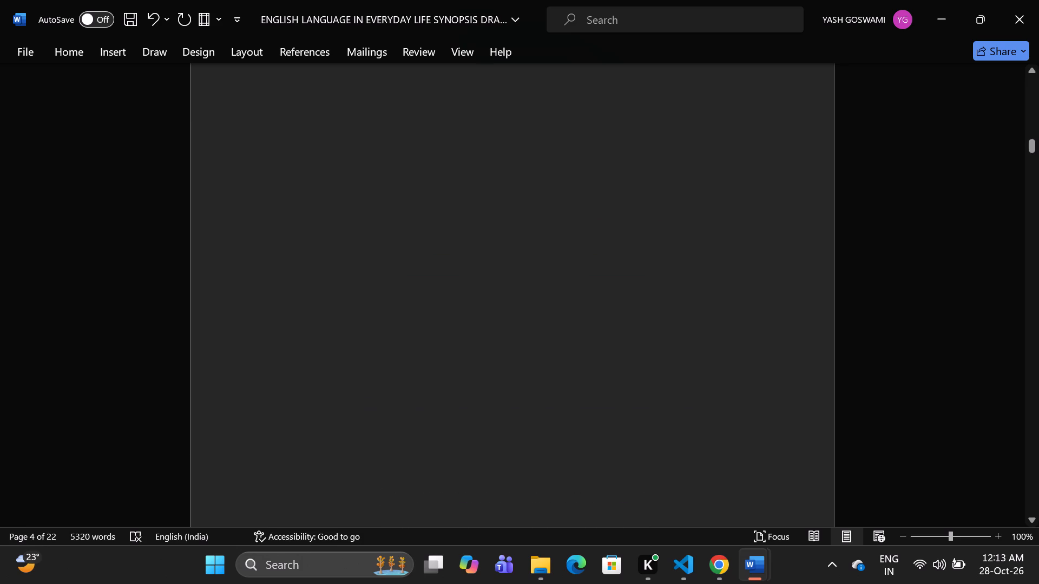
pyautogui.scroll(17, 562, 184)
pyautogui.click(414, 104)
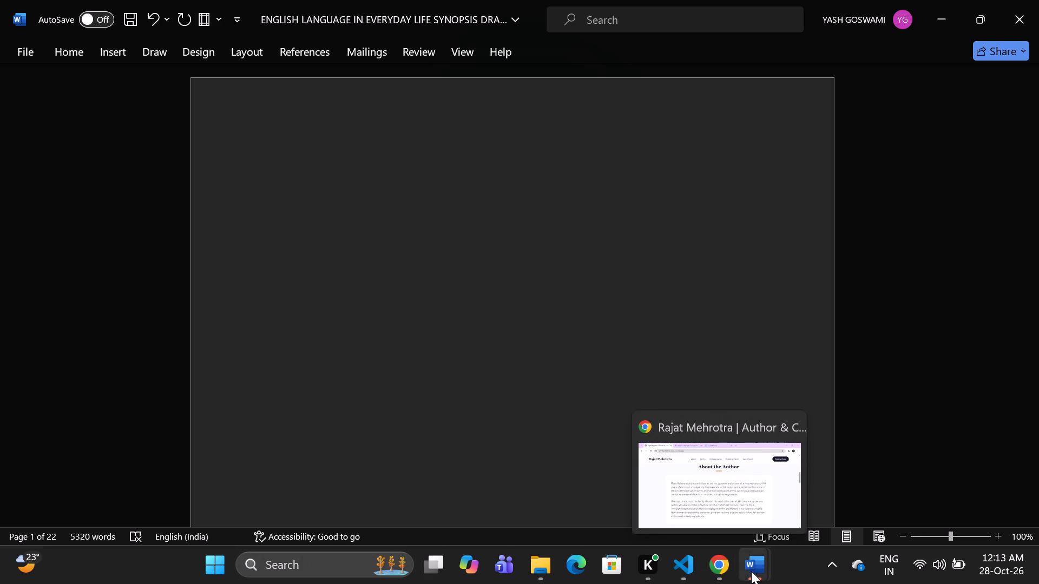
pyautogui.click(709, 470)
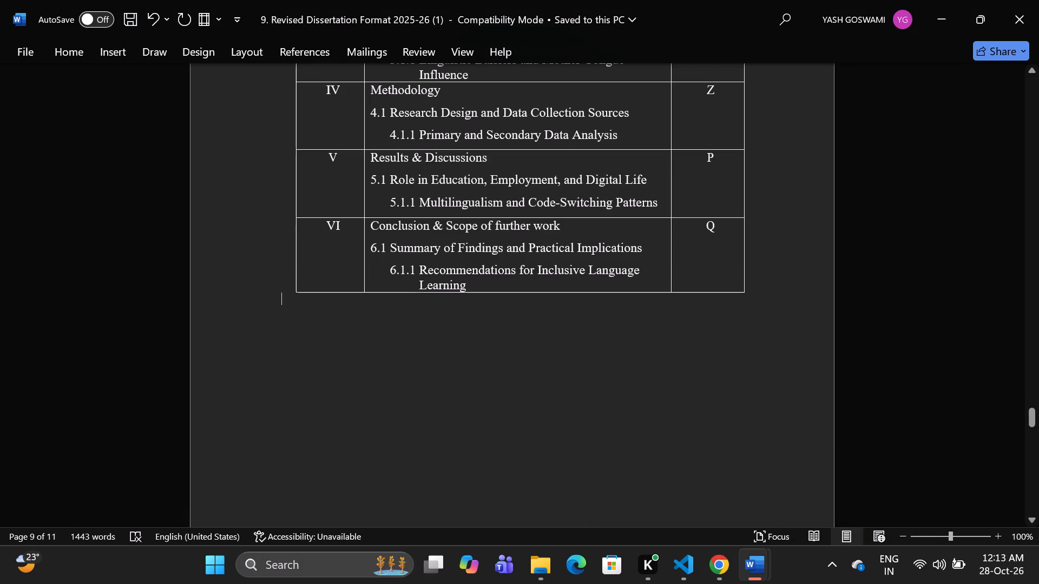
pyautogui.scroll(20, 672, 362)
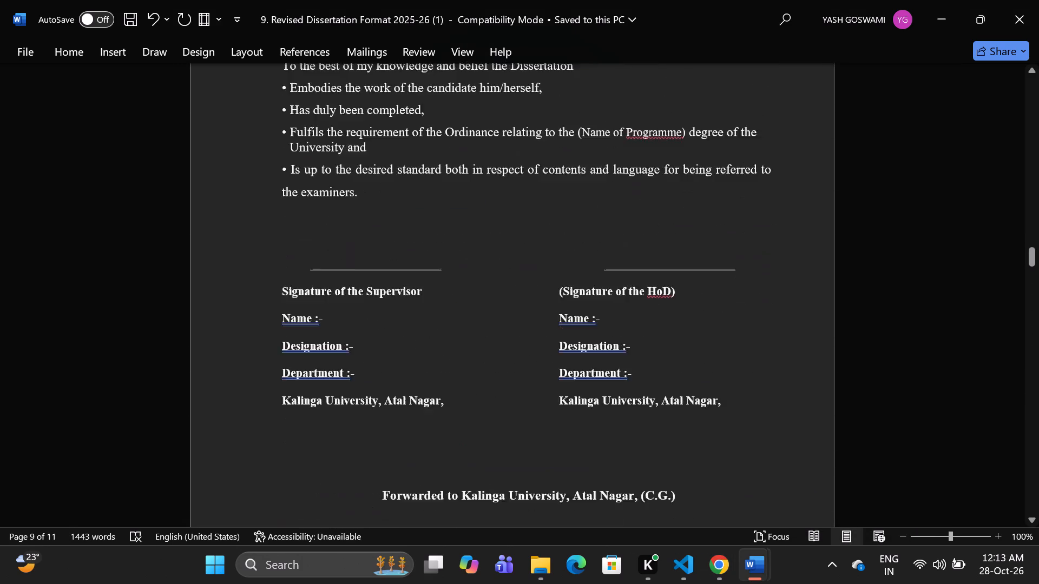
pyautogui.scroll(20, 672, 362)
pyautogui.scroll(2, 672, 362)
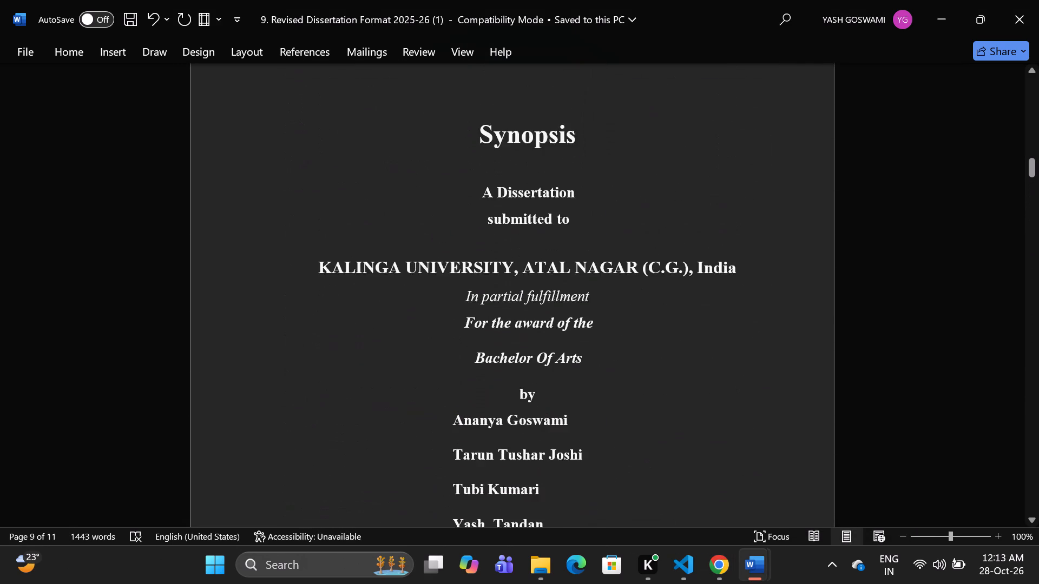
pyautogui.scroll(3, 672, 362)
pyautogui.moveTo(483, 203); pyautogui.dragTo(611, 311)
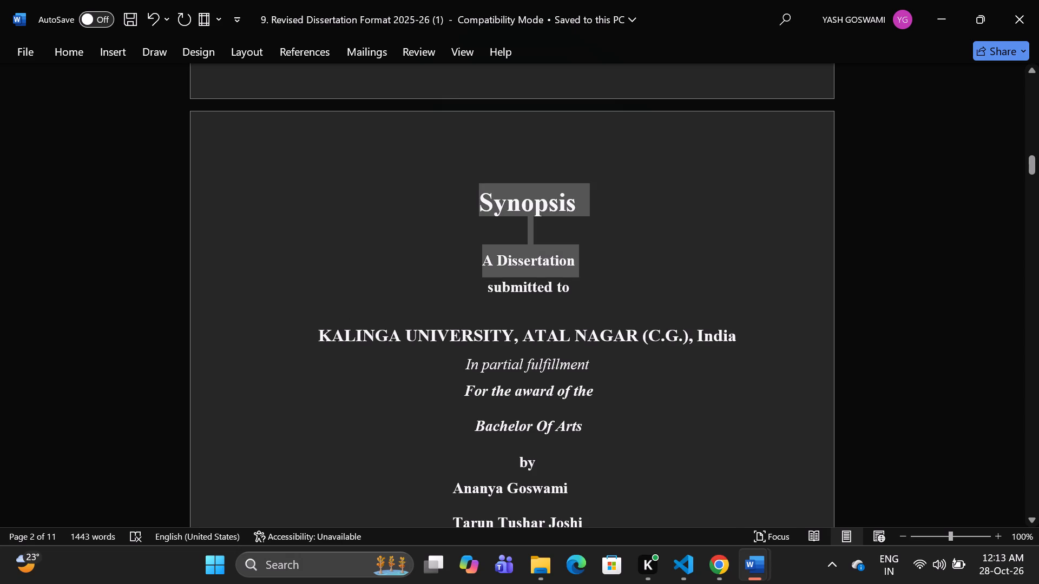
pyautogui.moveTo(611, 311); pyautogui.dragTo(698, 515)
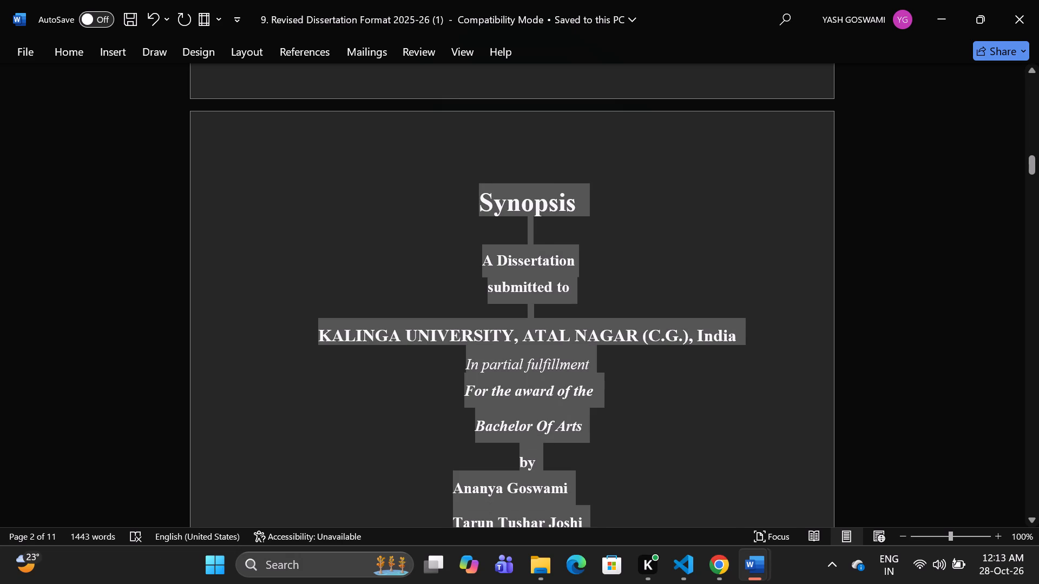
pyautogui.moveTo(698, 515); pyautogui.dragTo(701, 527)
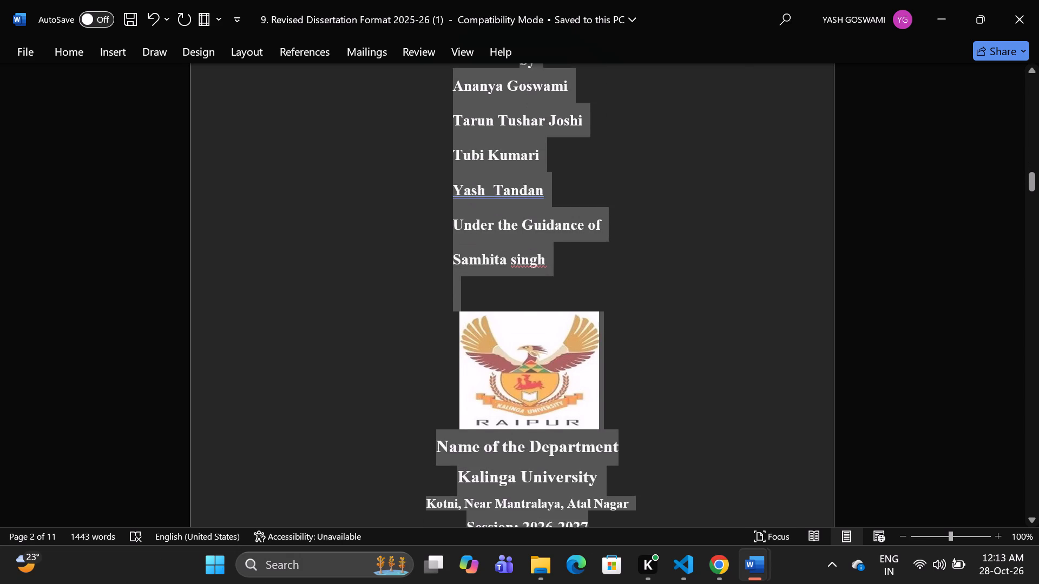
pyautogui.moveTo(701, 527); pyautogui.dragTo(670, 370)
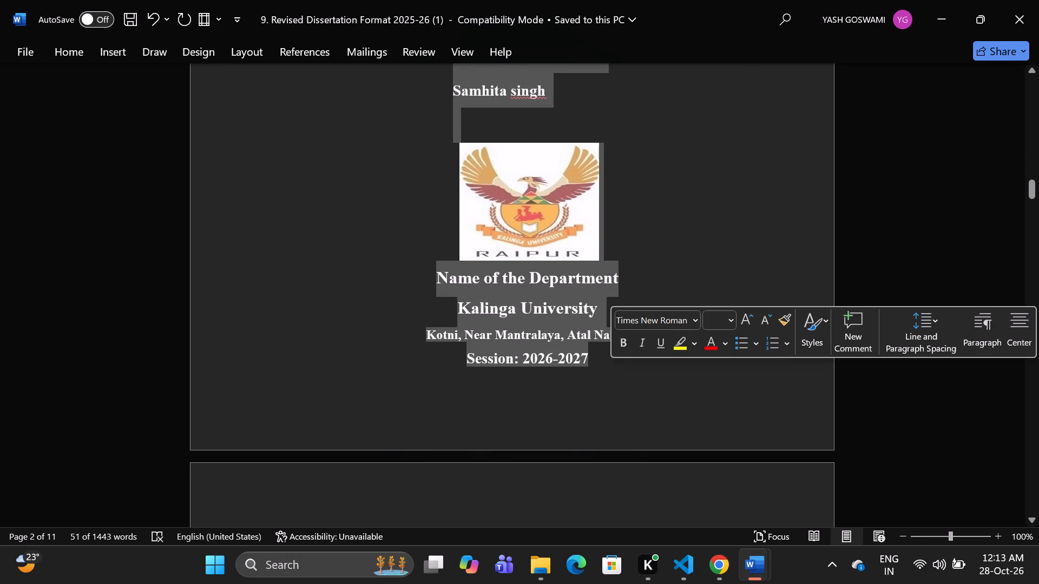
pyautogui.hotkey('ctrl', 'c')
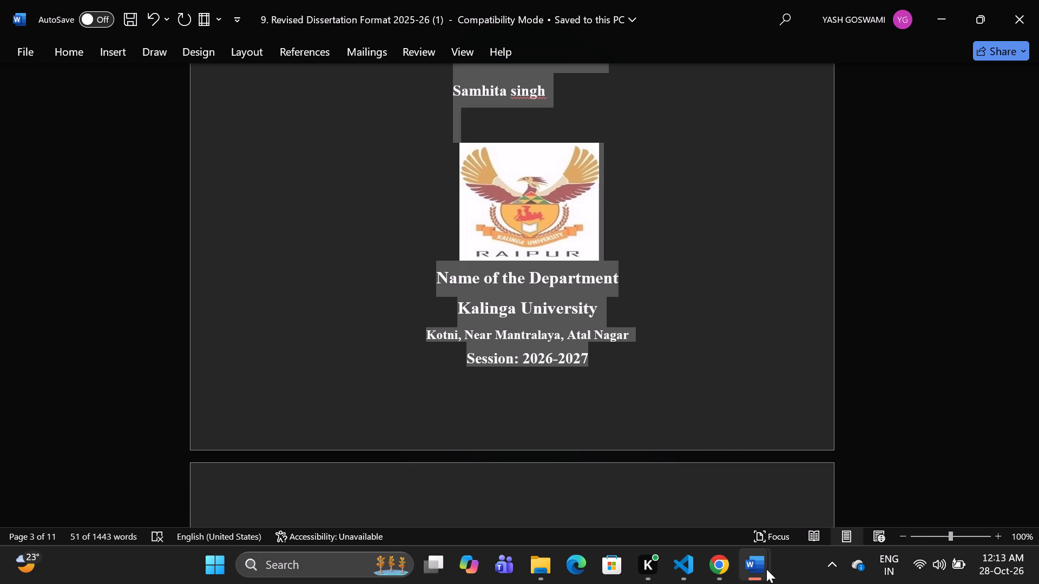
pyautogui.click(805, 499)
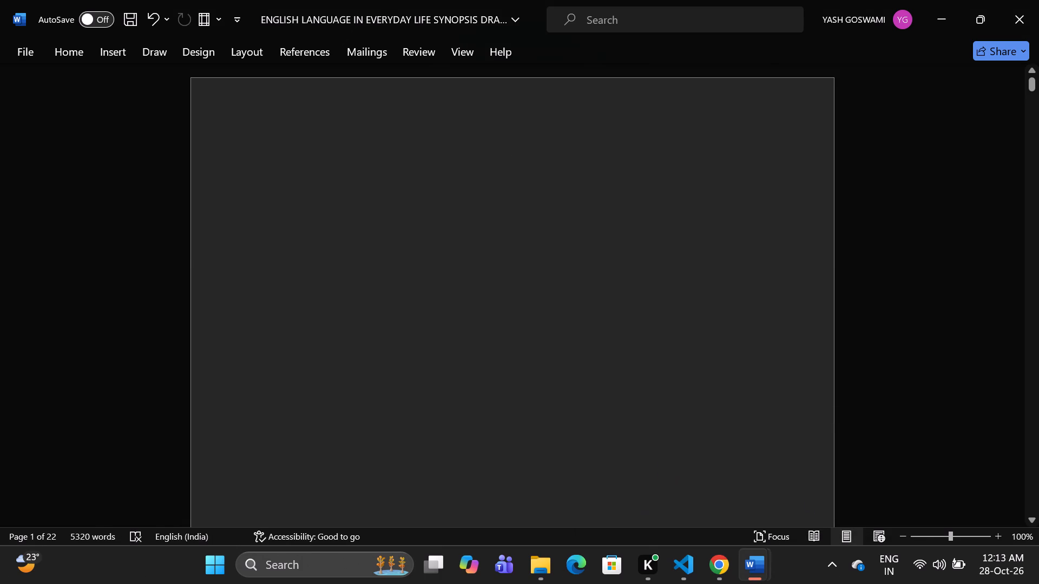
pyautogui.hotkey('ctrl', 'v')
# Review the layout of the pasted cover page from the Synopsis title to the session line.
pyautogui.scroll(4, 603, 278)
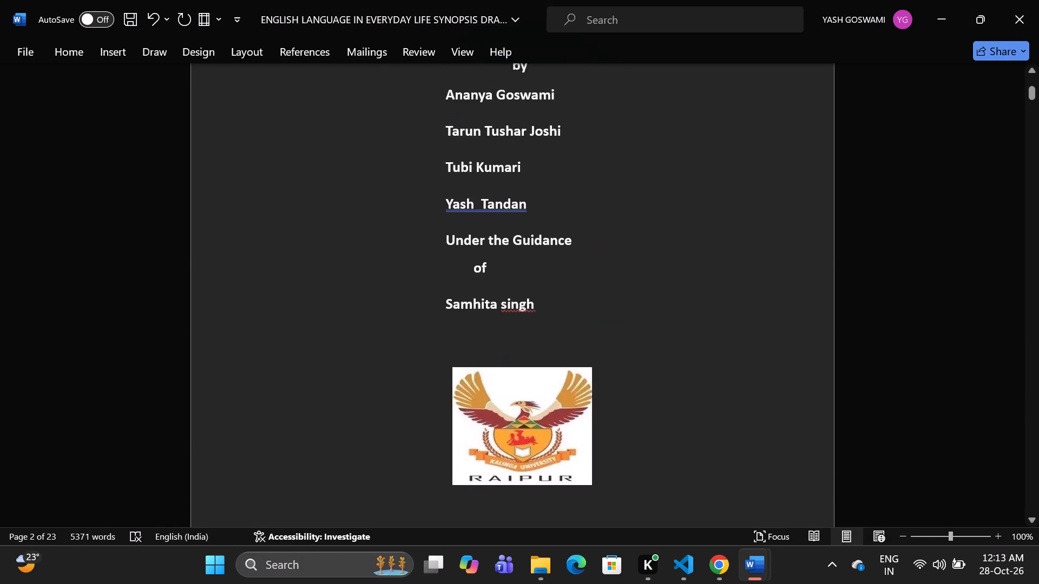
pyautogui.scroll(6, 603, 278)
pyautogui.scroll(-1, 610, 258)
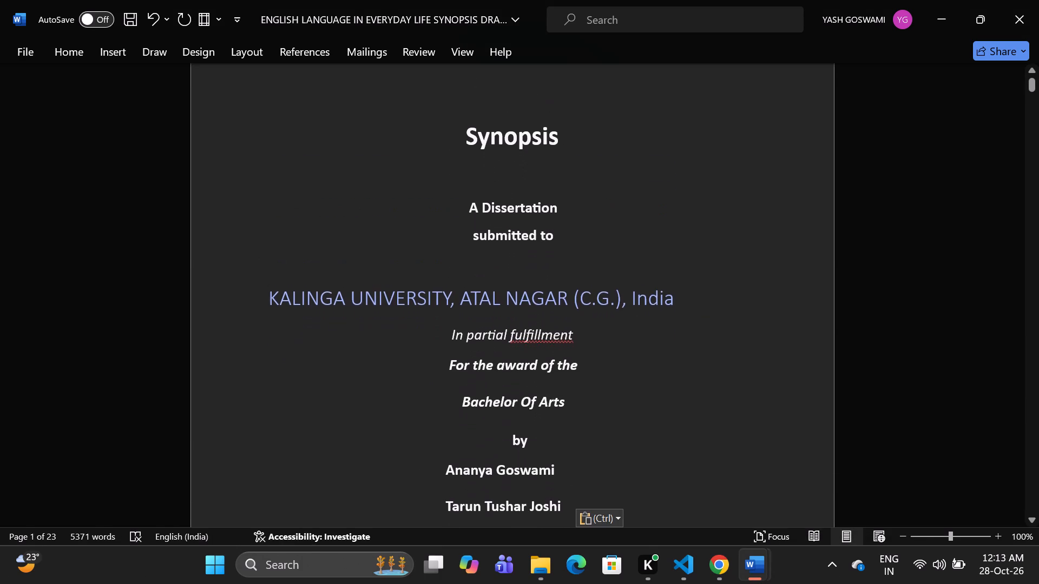
pyautogui.scroll(-4, 610, 258)
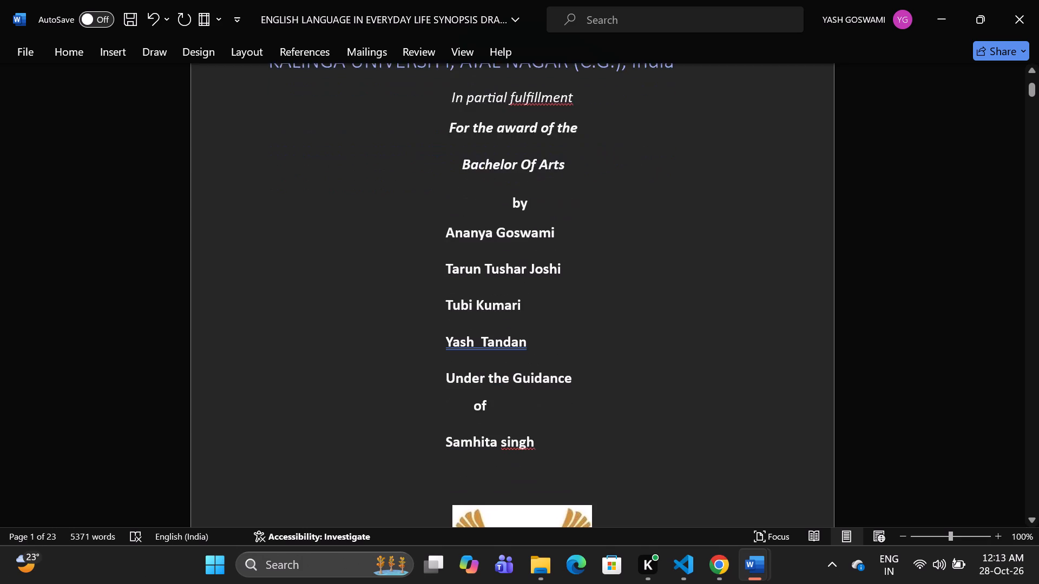
pyautogui.scroll(-5, 610, 258)
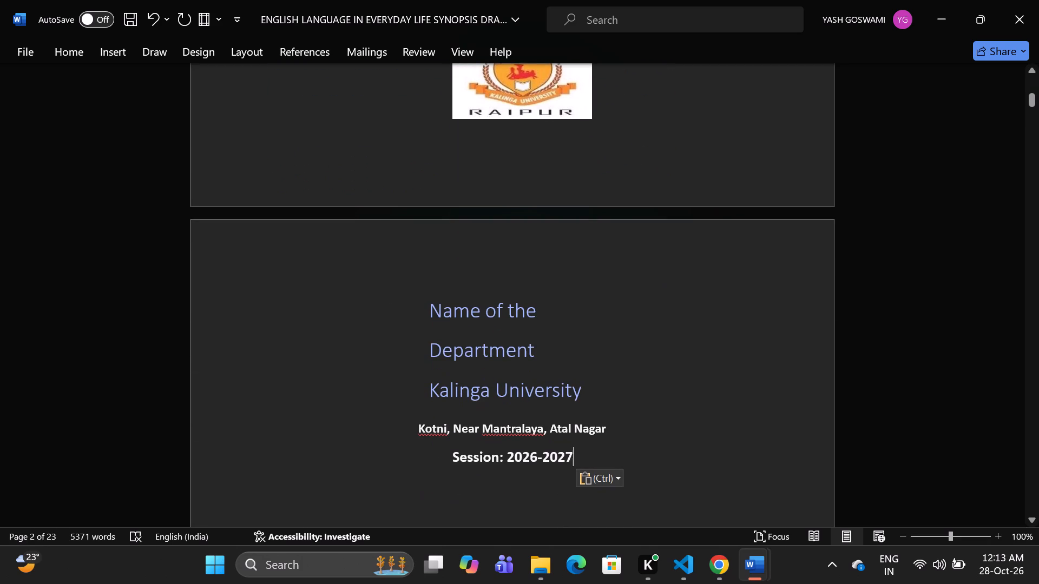
pyautogui.scroll(4, 610, 258)
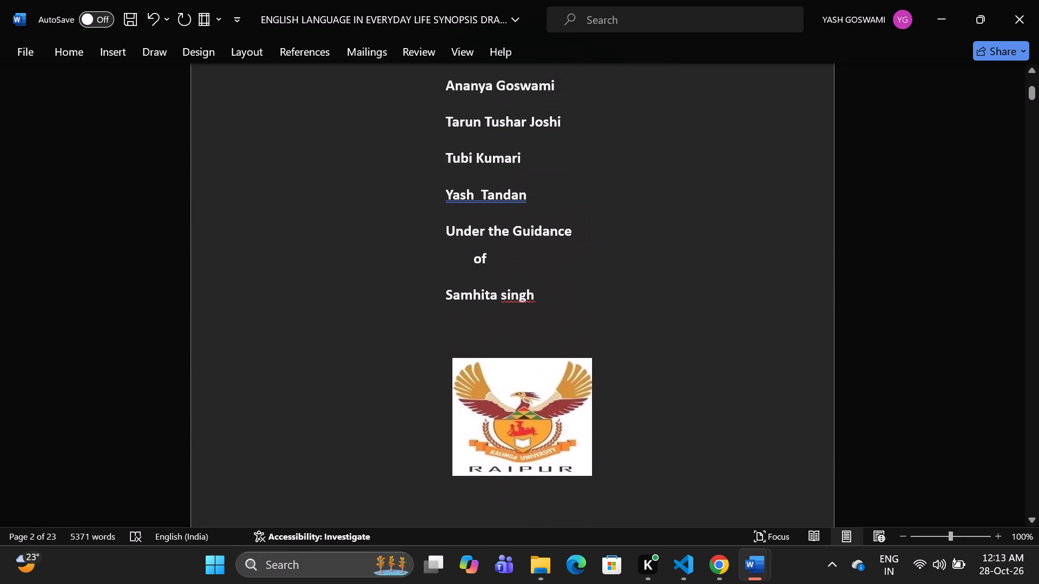
pyautogui.scroll(-4, 610, 258)
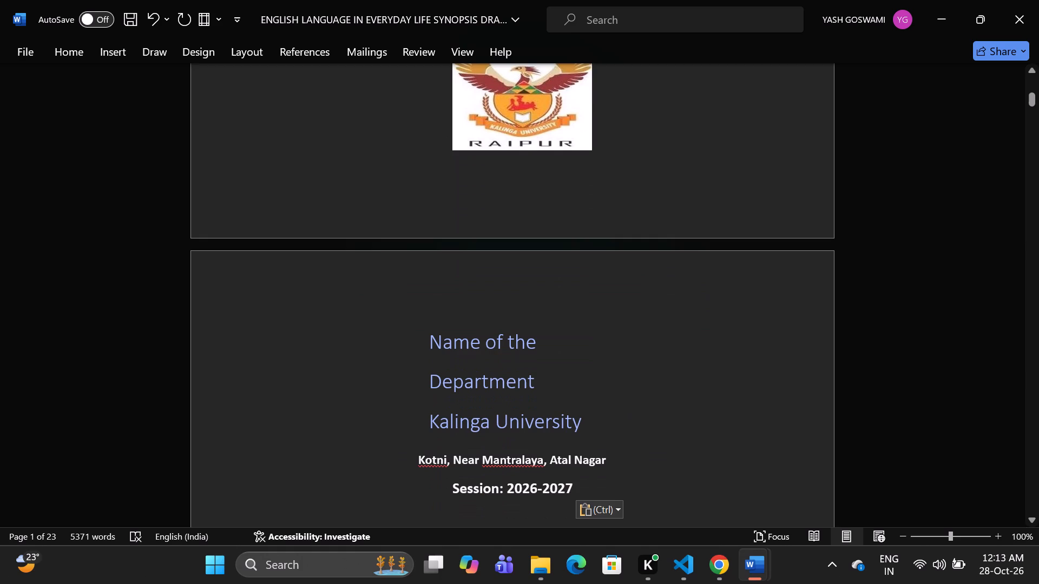
# Delete the Name of the Department and Kalinga University lines and the university logo from the pasted cover page.
pyautogui.click(593, 433)
pyautogui.press('BackSpace')
pyautogui.press('BackSpace')
pyautogui.press('BackSpace')
pyautogui.press('BackSpace')
pyautogui.press('BackSpace')
pyautogui.press('BackSpace')
pyautogui.press('BackSpace')
pyautogui.press('BackSpace')
pyautogui.press('BackSpace')
pyautogui.press('BackSpace')
pyautogui.press('BackSpace')
pyautogui.press('BackSpace')
pyautogui.press('BackSpace')
pyautogui.press('BackSpace')
pyautogui.press('BackSpace')
pyautogui.press('BackSpace')
pyautogui.press('BackSpace')
pyautogui.press('BackSpace')
pyautogui.press('BackSpace')
pyautogui.press('BackSpace')
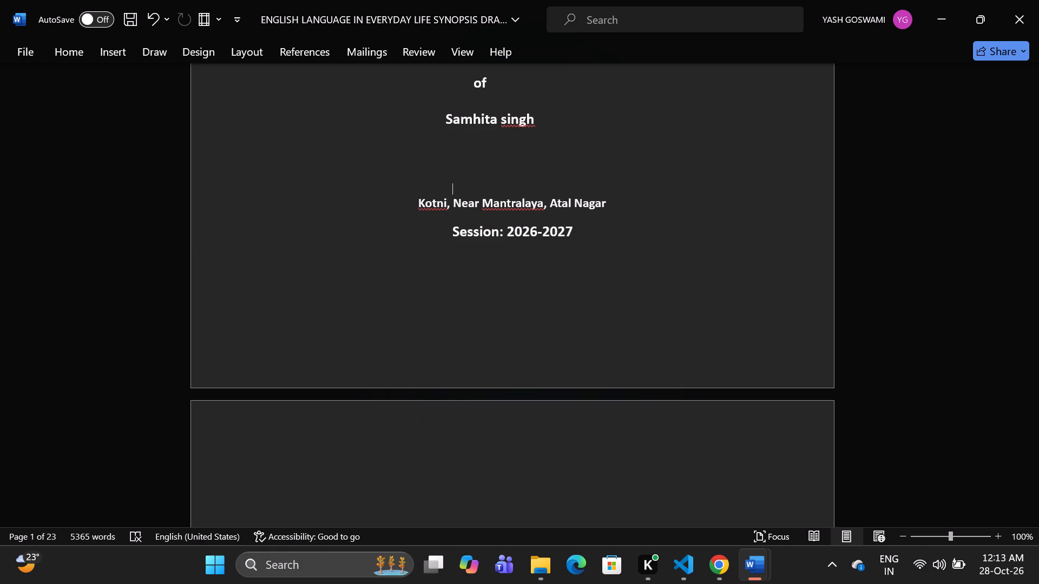
# Insert ten spaces before the KALINGA UNIVERSITY, ATAL NAGAR (C.G.), India heading to shift it toward the page centre.
pyautogui.scroll(6, 791, 426)
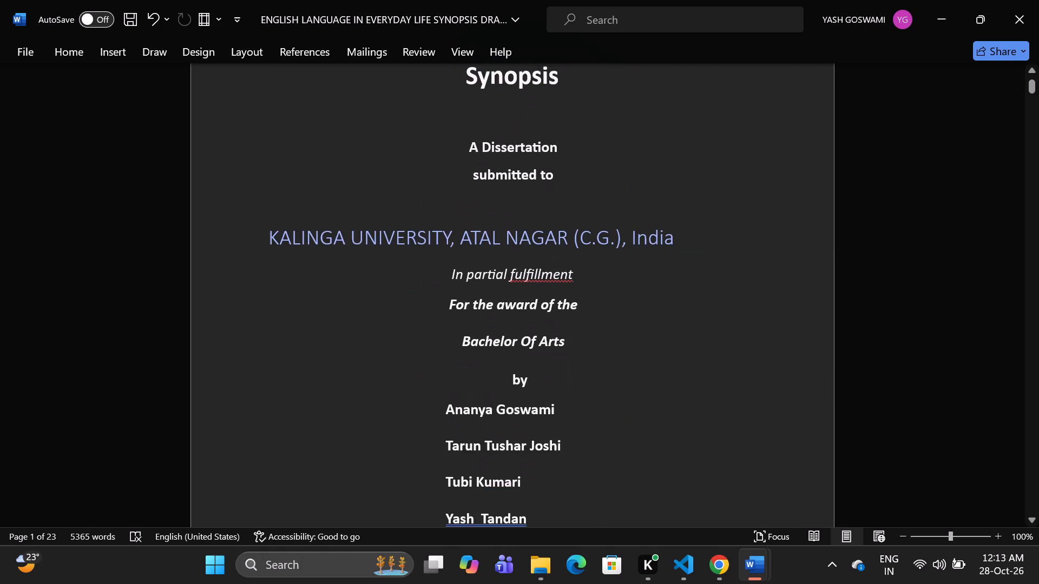
pyautogui.scroll(1, 791, 426)
pyautogui.scroll(-1, 676, 277)
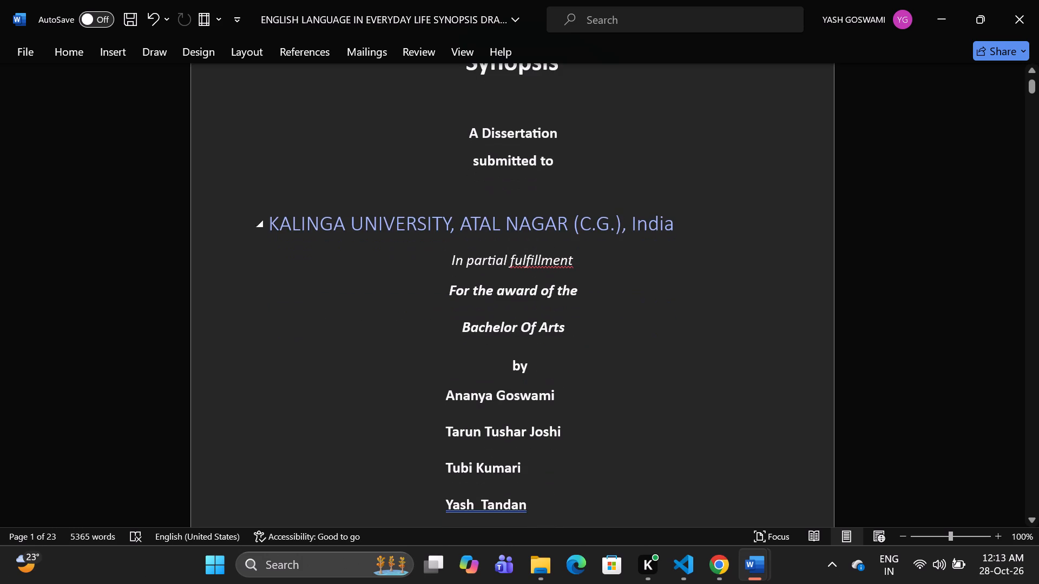
pyautogui.click(270, 224)
pyautogui.press('space')
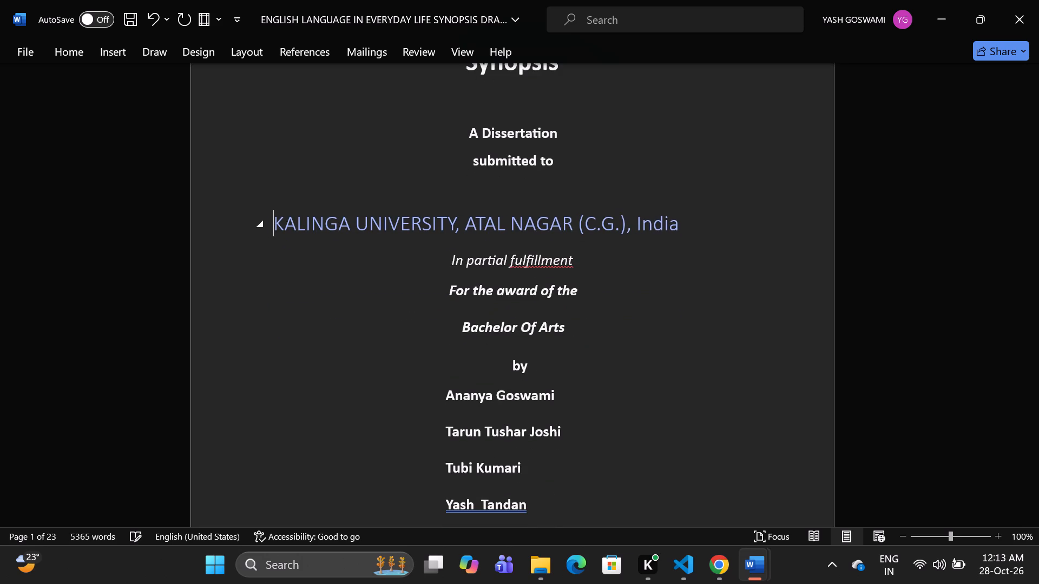
pyautogui.press('space')
pyautogui.press('space')
pyautogui.press('space')
pyautogui.press('space')
pyautogui.press('space')
pyautogui.press('space')
pyautogui.press('space')
pyautogui.press('space')
pyautogui.press('space')
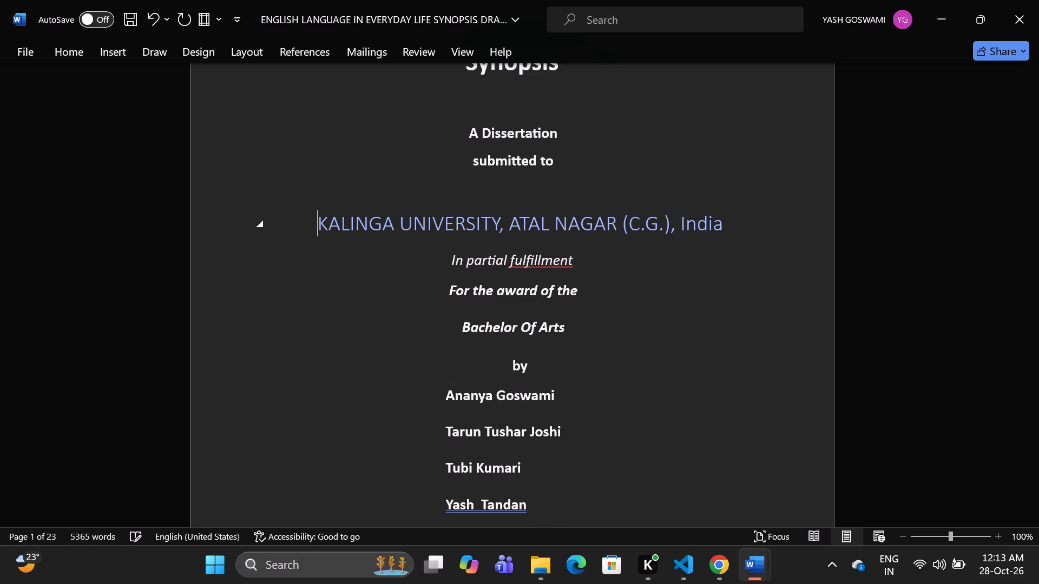
# Insert two more blank lines above the Kotni, Near Mantralaya, Atal Nagar line on the cover page.
pyautogui.scroll(-1, 676, 300)
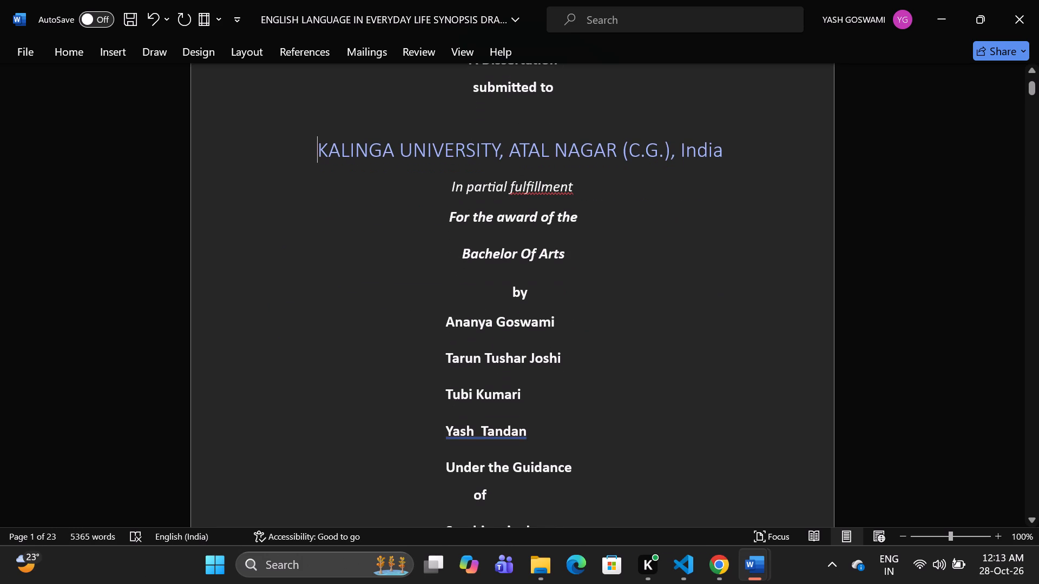
pyautogui.scroll(-3, 682, 308)
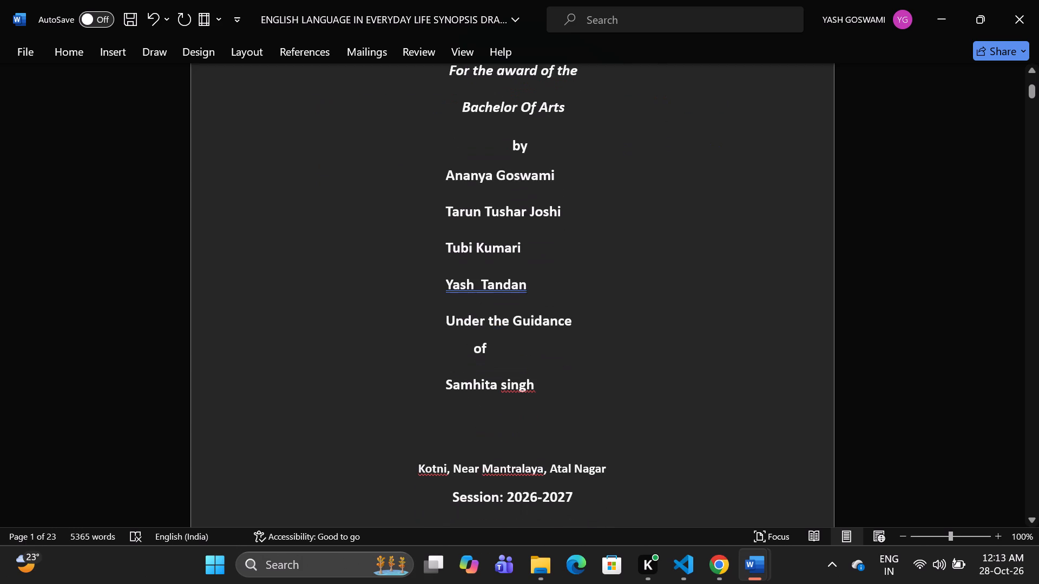
pyautogui.scroll(-5, 682, 308)
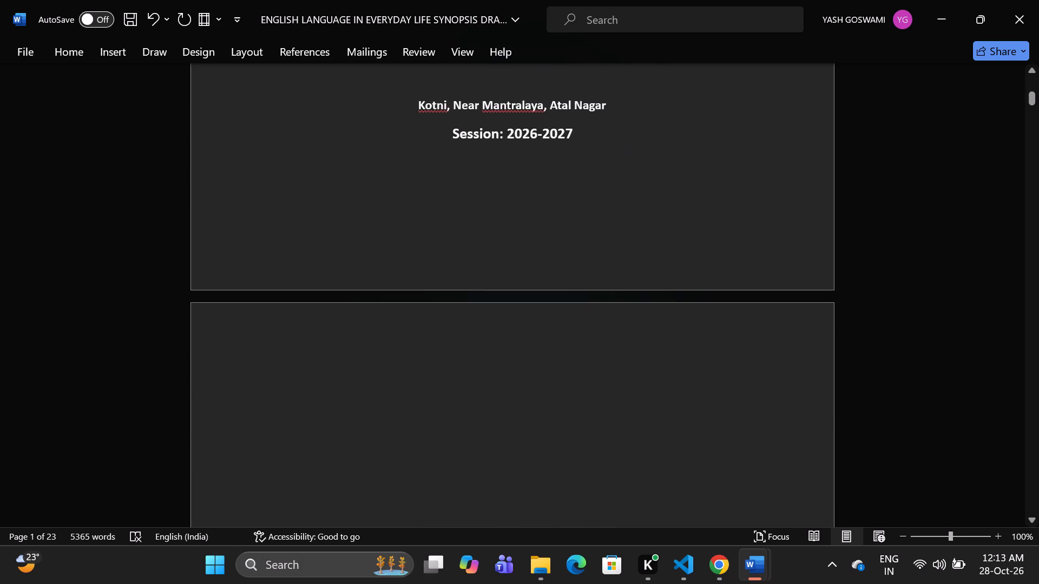
pyautogui.scroll(-2, 682, 308)
pyautogui.scroll(7, 682, 308)
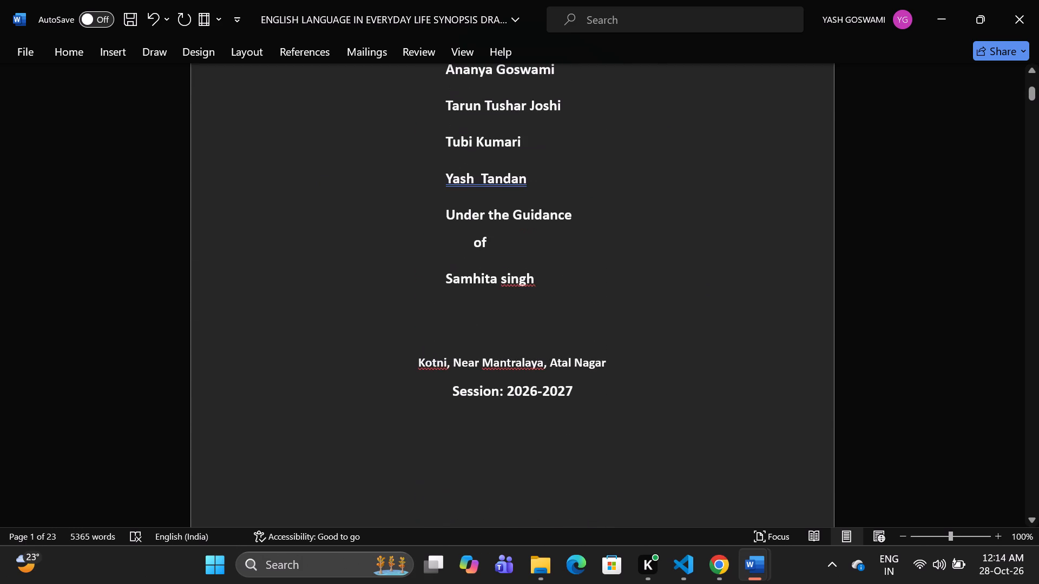
pyautogui.click(416, 362)
pyautogui.press('Return')
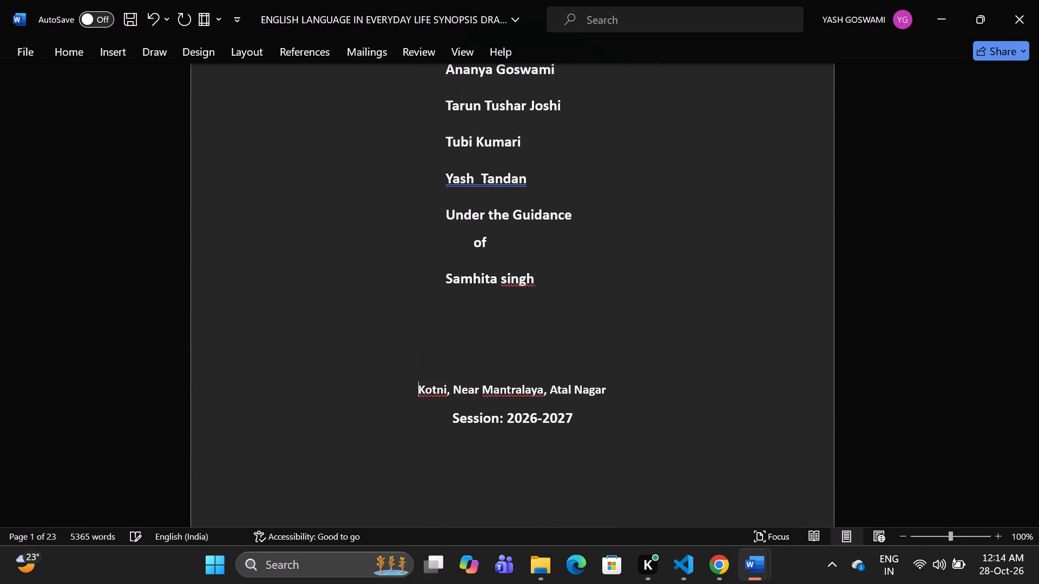
pyautogui.press('Return')
pyautogui.press('Return')
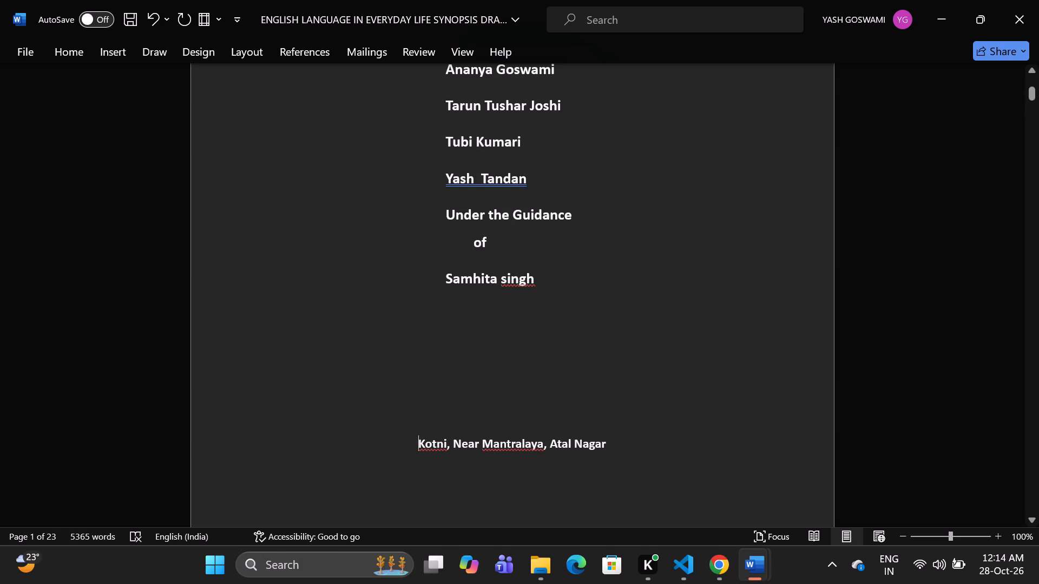
pyautogui.press('BackSpace')
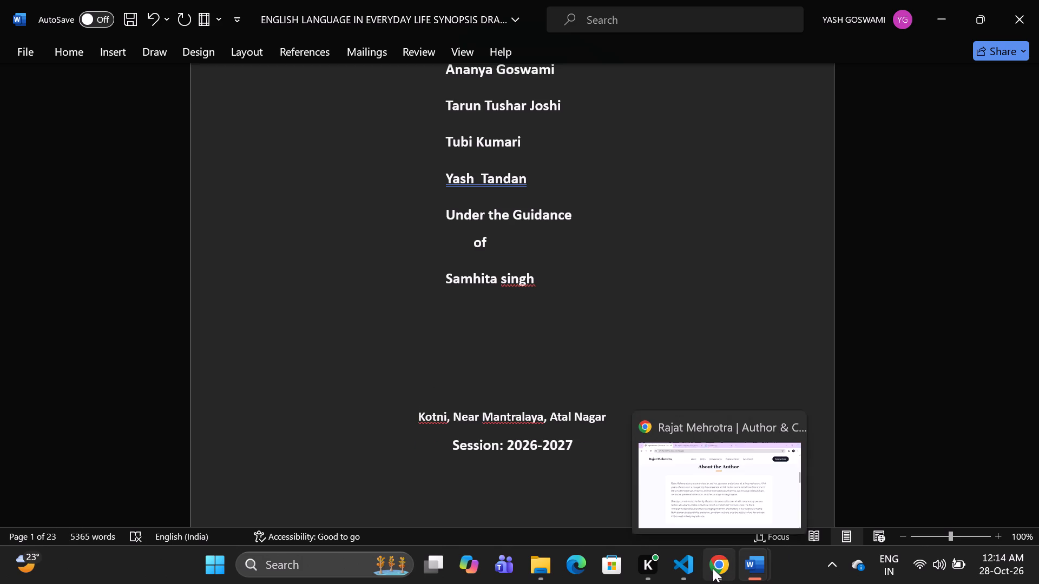
# Copy the university logo from the dissertation format and paste it below the guide's name in the synopsis draft.
pyautogui.click(700, 471)
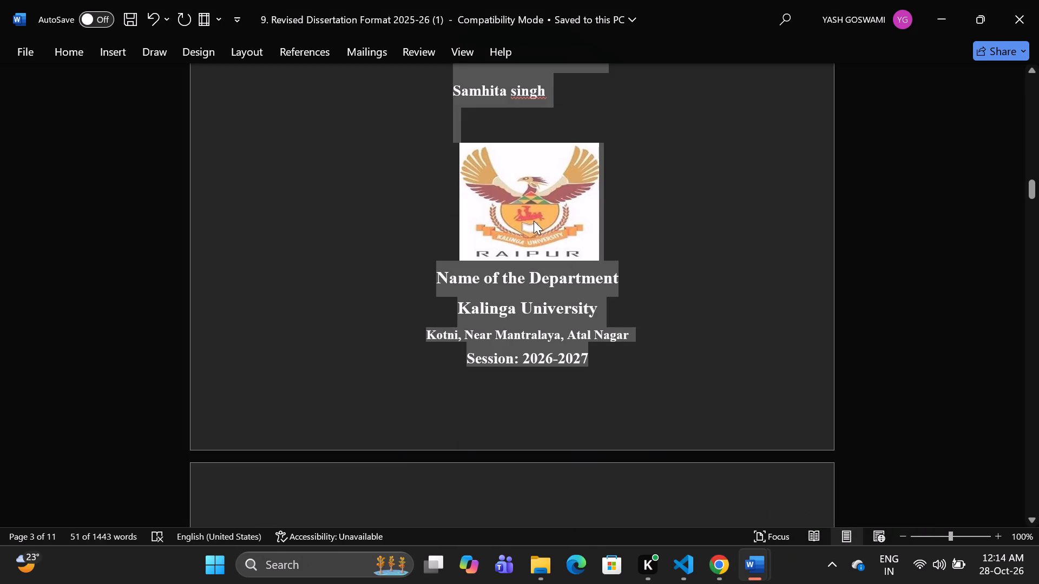
pyautogui.click(519, 209)
pyautogui.rightClick(519, 209)
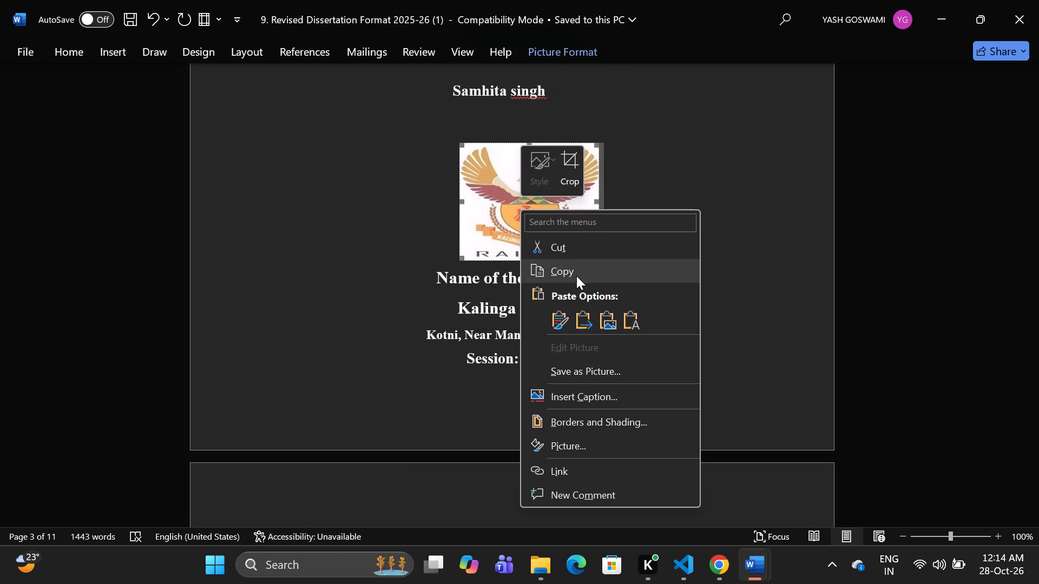
pyautogui.click(576, 271)
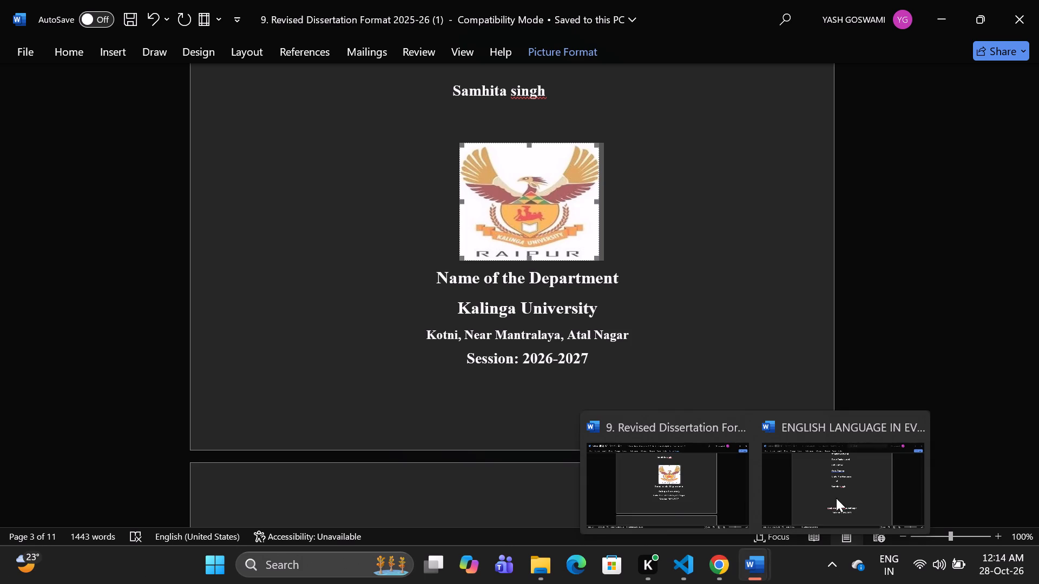
pyautogui.click(837, 498)
pyautogui.click(506, 342)
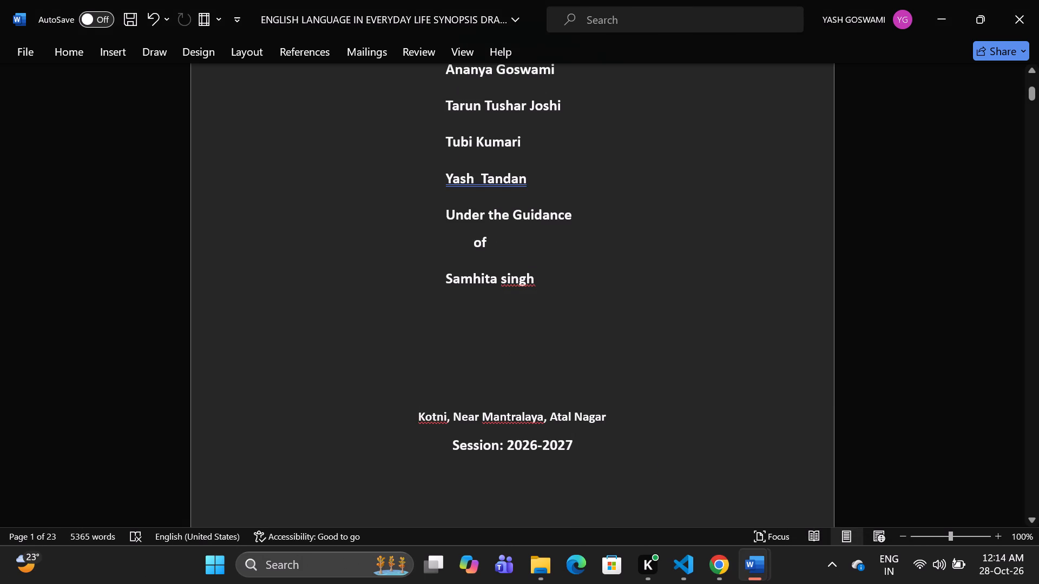
pyautogui.hotkey('ctrl', 'v')
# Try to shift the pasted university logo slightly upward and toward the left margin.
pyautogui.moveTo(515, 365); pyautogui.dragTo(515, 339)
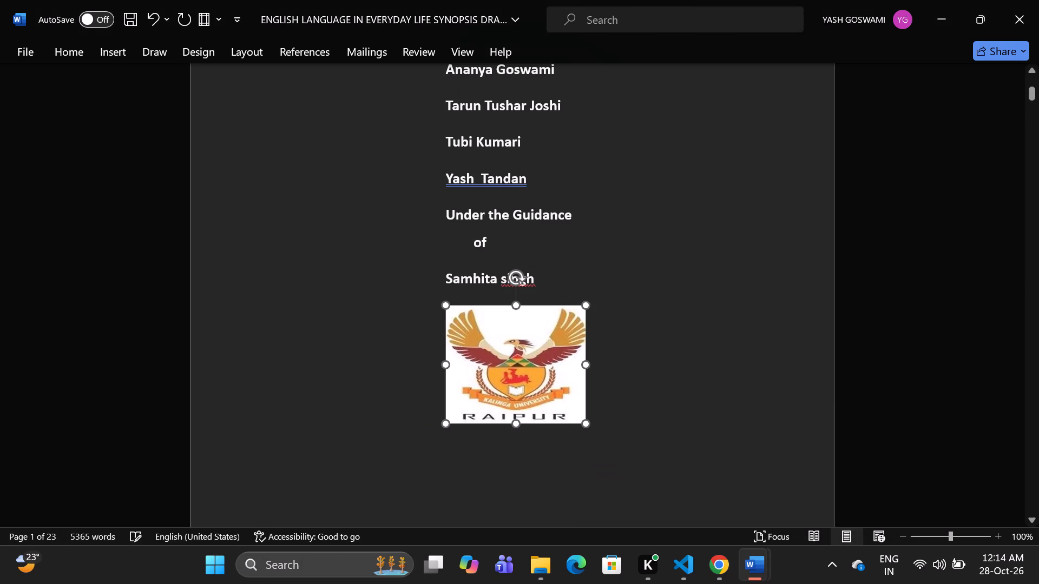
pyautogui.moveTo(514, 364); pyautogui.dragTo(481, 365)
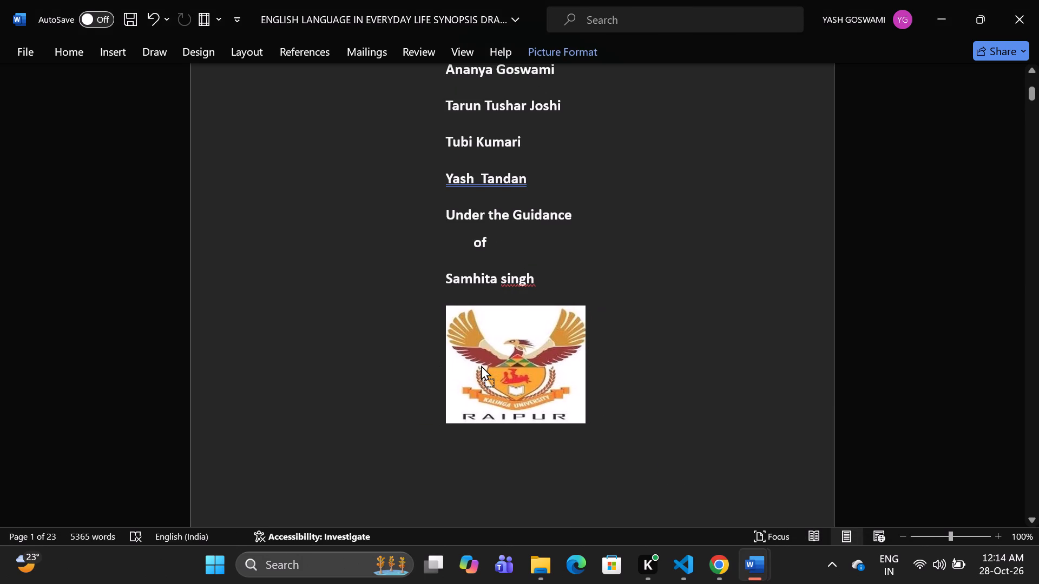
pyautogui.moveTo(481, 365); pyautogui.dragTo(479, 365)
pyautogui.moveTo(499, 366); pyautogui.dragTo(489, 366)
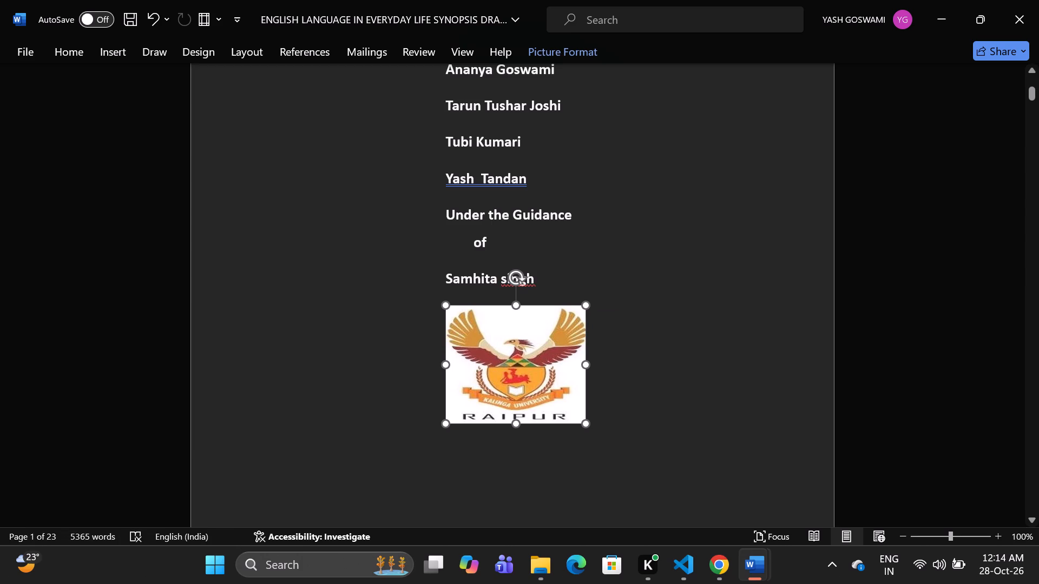
# Cut the Kotni address and Session: 2026-2027 lines from page 2 and place the insertion point below the logo on page 1.
pyautogui.scroll(-3, 670, 360)
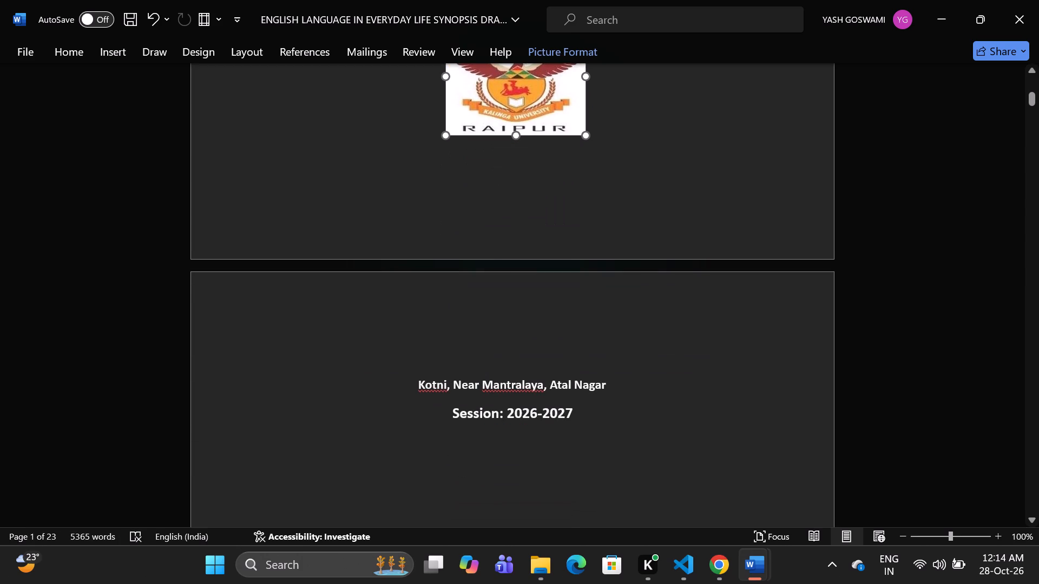
pyautogui.click(419, 382)
pyautogui.moveTo(419, 382); pyautogui.dragTo(598, 421)
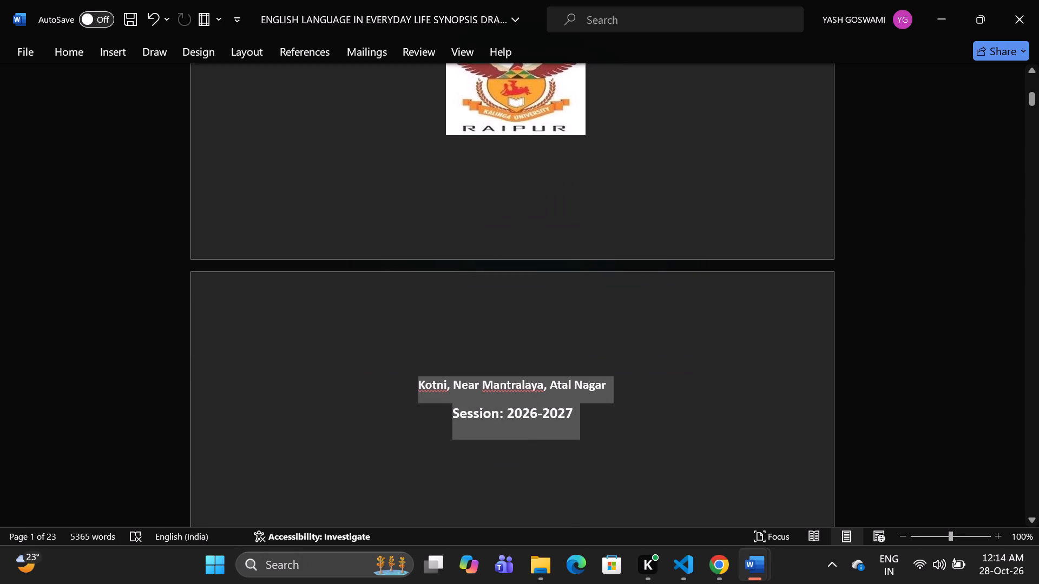
pyautogui.moveTo(598, 421); pyautogui.dragTo(599, 422)
pyautogui.rightClick(503, 424)
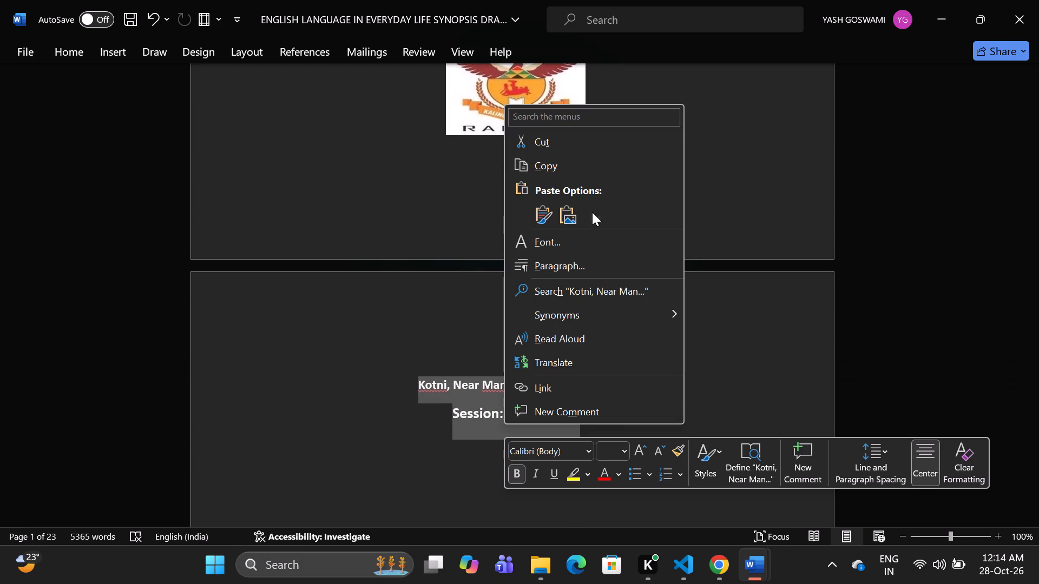
pyautogui.click(560, 143)
pyautogui.click(619, 158)
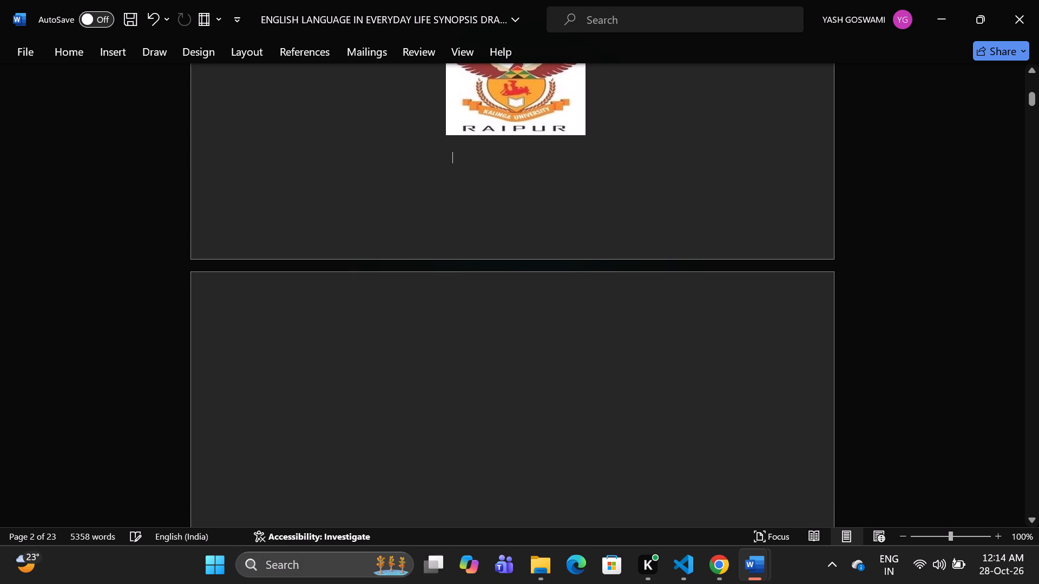
# Join the separate word "of" onto the end of the Under the Guidance line on the cover page.
pyautogui.scroll(4, 619, 156)
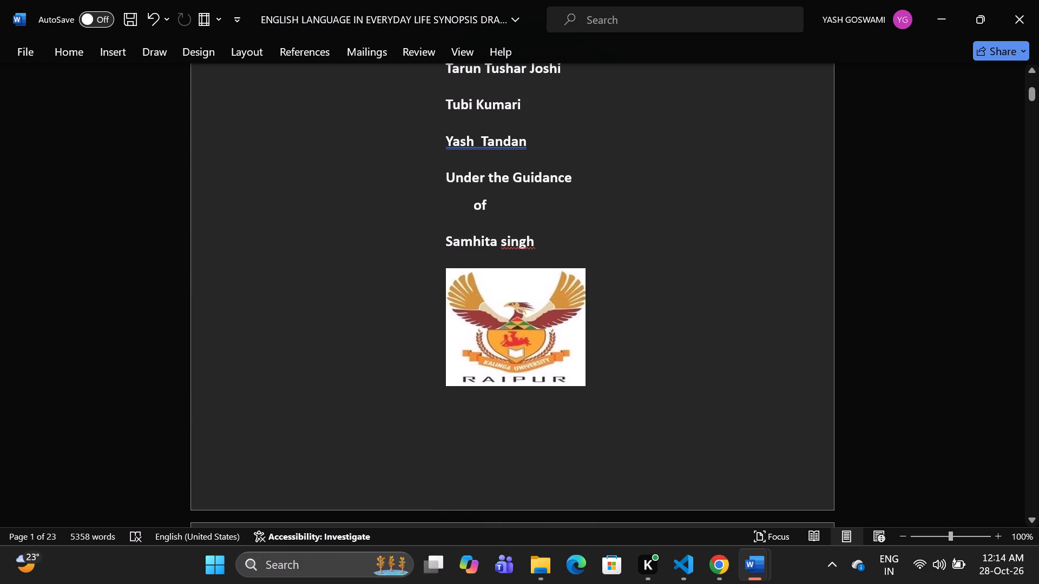
pyautogui.scroll(3, 619, 156)
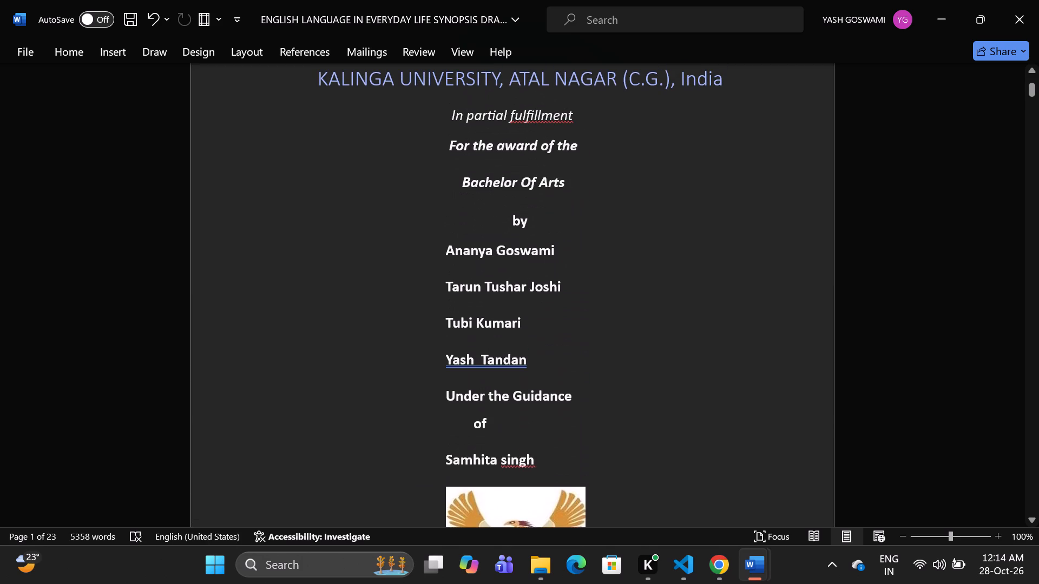
pyautogui.scroll(-2, 619, 156)
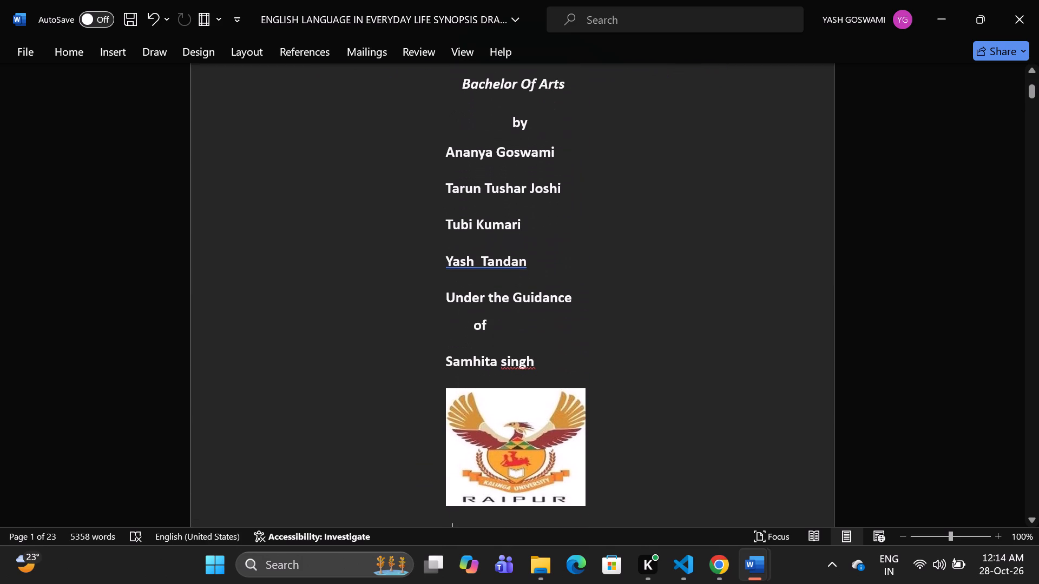
pyautogui.scroll(-1, 619, 156)
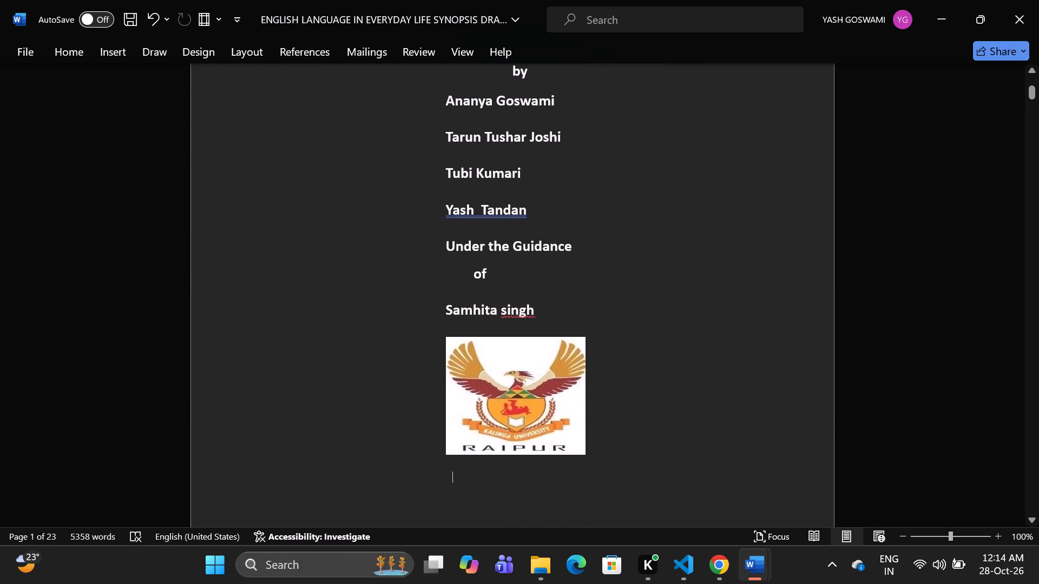
pyautogui.click(474, 271)
pyautogui.press('BackSpace')
pyautogui.press('BackSpace')
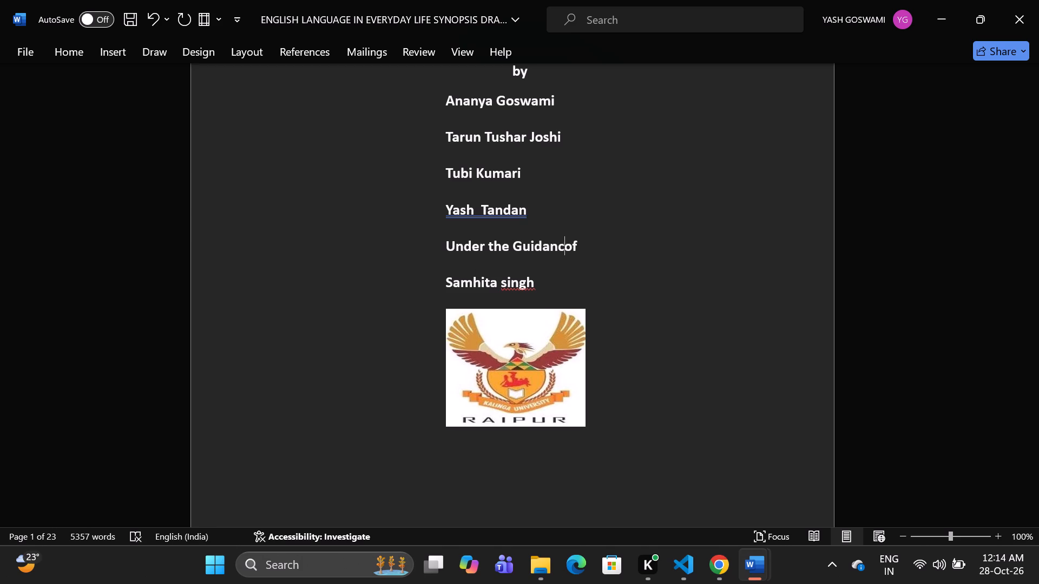
pyautogui.press('e')
pyautogui.press('BackSpace')
# Replace the indent in front of the Under the Guidance line with seven spaces.
pyautogui.press('Left')
pyautogui.press('Left')
pyautogui.press('Left')
pyautogui.press('Left')
pyautogui.press('Left')
pyautogui.press('Left')
pyautogui.press('Left')
pyautogui.press('Left')
pyautogui.press('Left')
pyautogui.press('Left')
pyautogui.press('Left')
pyautogui.press('Left')
pyautogui.press('Left')
pyautogui.press('Left')
pyautogui.press('Left')
pyautogui.press('Left')
pyautogui.press('Left')
pyautogui.press('BackSpace')
pyautogui.press('space')
pyautogui.press('space')
pyautogui.press('space')
pyautogui.press('space')
pyautogui.press('space')
pyautogui.press('space')
pyautogui.press('space')
# Complete the merged wording so that the line reads "Under the Guidance of".
pyautogui.press('Right')
pyautogui.press('Right')
pyautogui.press('Right')
pyautogui.press('Right')
pyautogui.press('Right')
pyautogui.press('Right')
pyautogui.press('Right')
pyautogui.press('Right')
pyautogui.press('Right')
pyautogui.press('Right')
pyautogui.press('Right')
pyautogui.press('Right')
pyautogui.press('Right')
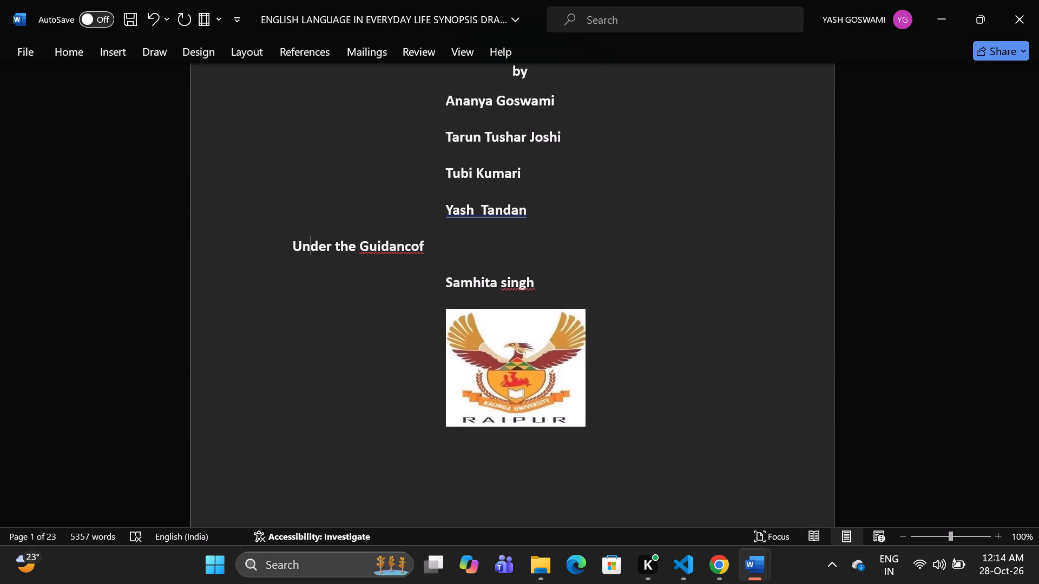
pyautogui.press('Right')
pyautogui.press('Right')
pyautogui.press('Right')
pyautogui.press('Right')
pyautogui.write('e')
pyautogui.press('space')
# Insert spaces before "Under the Guidance of" until it roughly lines up with the names while staying on one line.
pyautogui.press('Left')
pyautogui.press('Left')
pyautogui.press('Left')
pyautogui.press('Left')
pyautogui.press('Left')
pyautogui.press('Left')
pyautogui.press('Left')
pyautogui.press('Left')
pyautogui.press('Left')
pyautogui.press('Left')
pyautogui.press('Left')
pyautogui.press('Left')
pyautogui.press('Left')
pyautogui.press('Left')
pyautogui.press('Left')
pyautogui.press('Left')
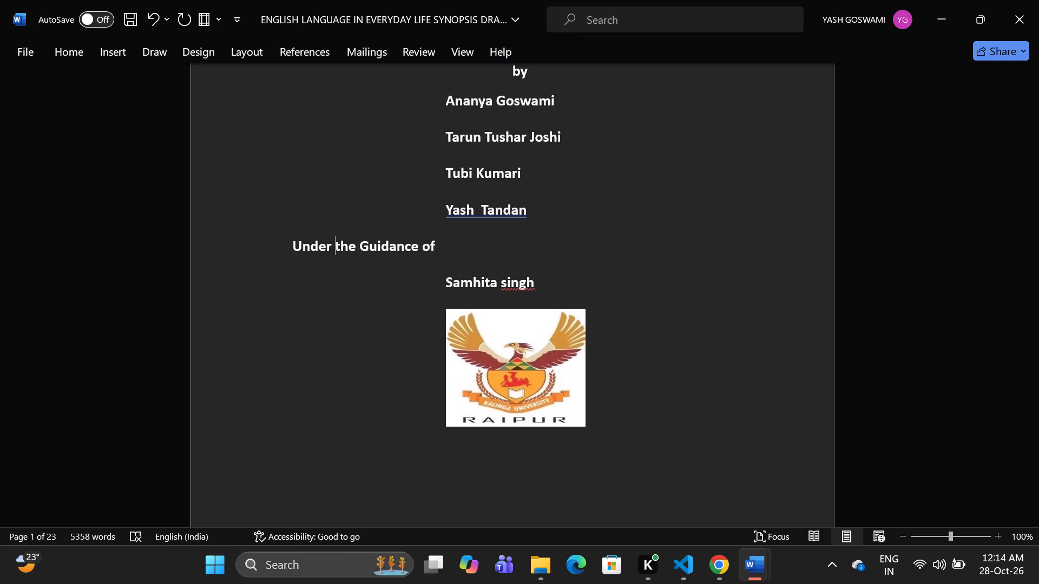
pyautogui.press('Left')
pyautogui.press('Left')
pyautogui.press('Left')
pyautogui.press('space')
pyautogui.press('space')
pyautogui.press('space')
pyautogui.press('space')
pyautogui.press('space')
pyautogui.press('space')
pyautogui.press('space')
pyautogui.press('space')
pyautogui.press('space')
pyautogui.press('space')
pyautogui.press('space')
pyautogui.press('space')
pyautogui.press('space')
pyautogui.press('space')
pyautogui.press('space')
pyautogui.press('space')
pyautogui.press('space')
pyautogui.press('space')
pyautogui.press('space')
pyautogui.press('space')
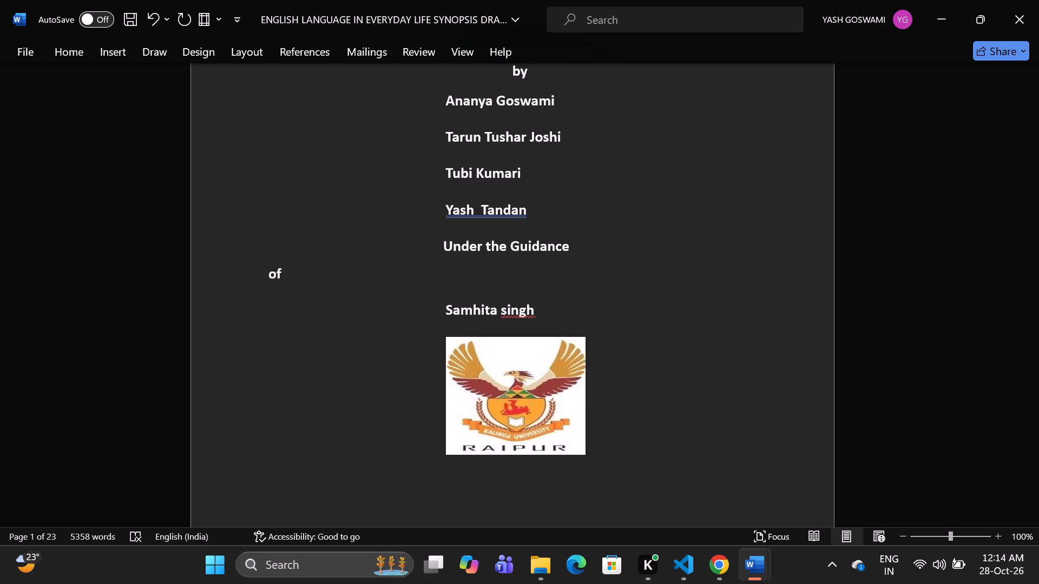
pyautogui.press('BackSpace')
pyautogui.press('BackSpace')
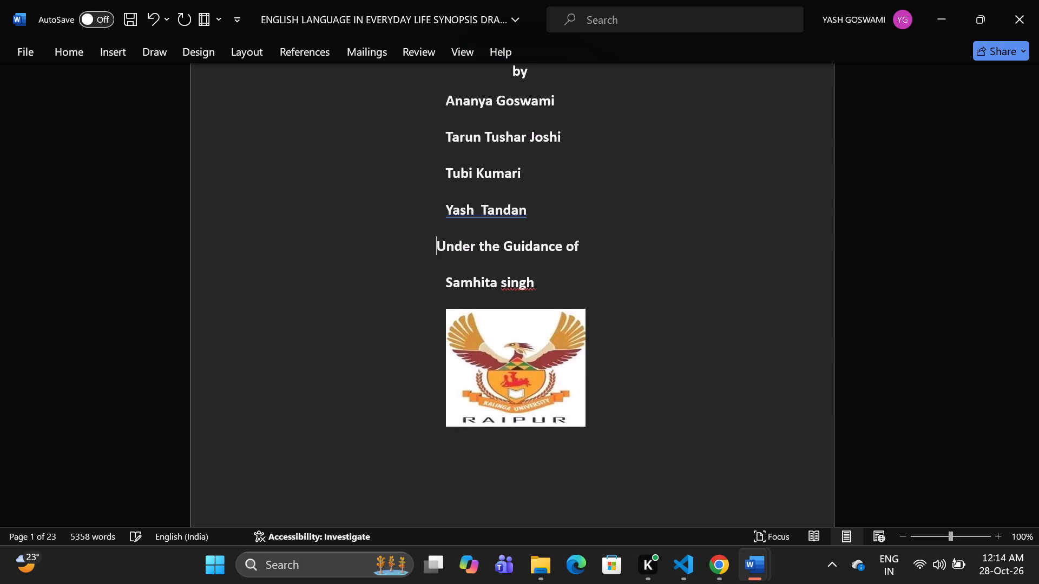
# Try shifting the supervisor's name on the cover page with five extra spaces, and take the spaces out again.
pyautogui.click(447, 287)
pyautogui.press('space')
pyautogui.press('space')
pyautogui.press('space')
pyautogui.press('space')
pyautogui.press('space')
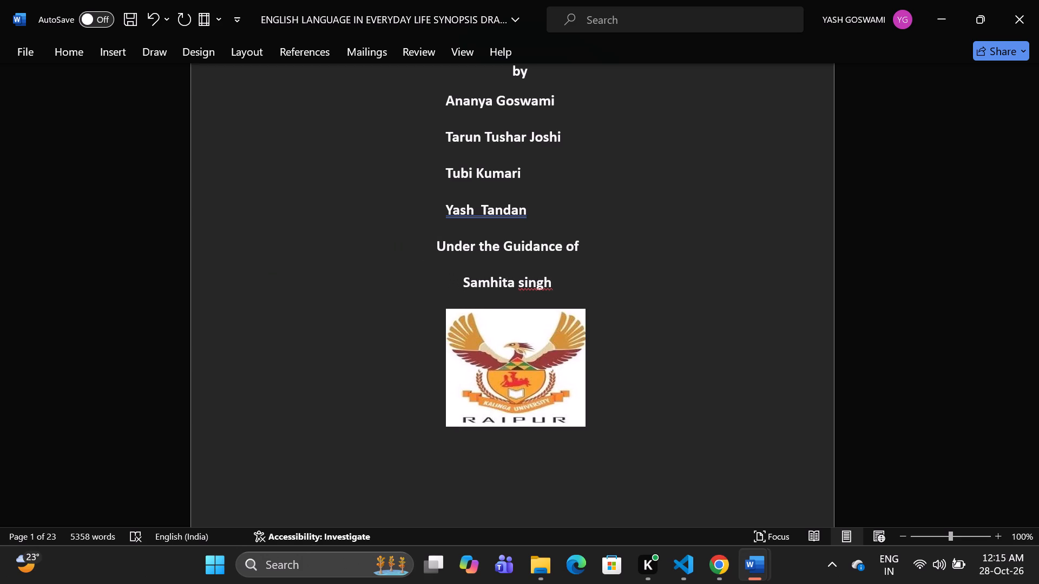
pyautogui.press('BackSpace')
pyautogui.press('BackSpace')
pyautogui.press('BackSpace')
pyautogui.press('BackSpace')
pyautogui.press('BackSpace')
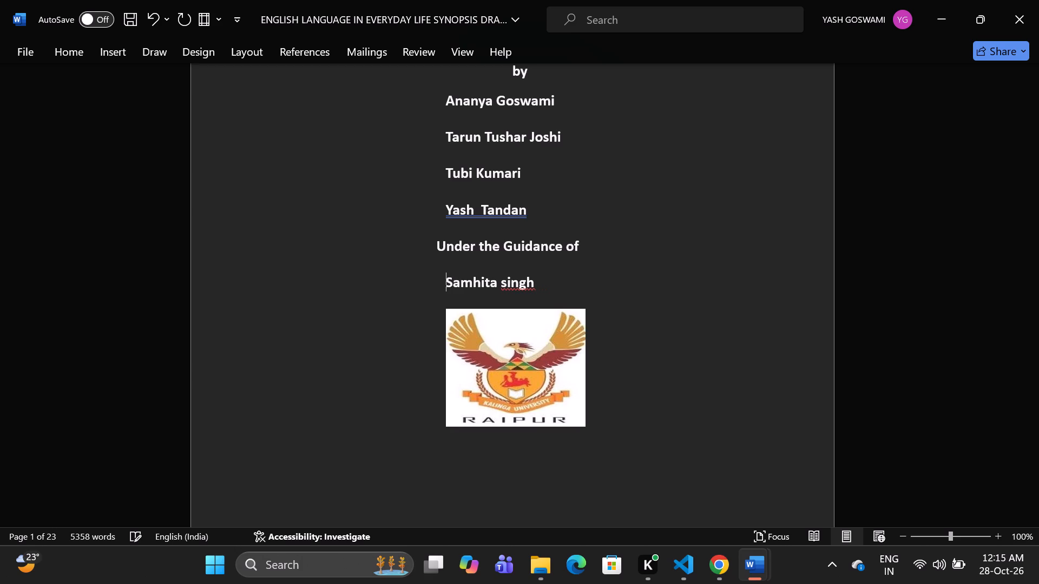
# Replace the indent in front of the supervisor's name with 21 spaces so that it roughly lines up with "Under the Guidance of".
pyautogui.press('BackSpace')
pyautogui.press('space')
pyautogui.press('space')
pyautogui.press('space')
pyautogui.press('space')
pyautogui.press('space')
pyautogui.press('space')
pyautogui.press('space')
pyautogui.press('space')
pyautogui.press('space')
pyautogui.press('space')
pyautogui.press('space')
pyautogui.press('space')
pyautogui.press('space')
pyautogui.press('space')
pyautogui.press('space')
pyautogui.press('space')
pyautogui.press('space')
pyautogui.press('space')
pyautogui.press('space')
pyautogui.press('space')
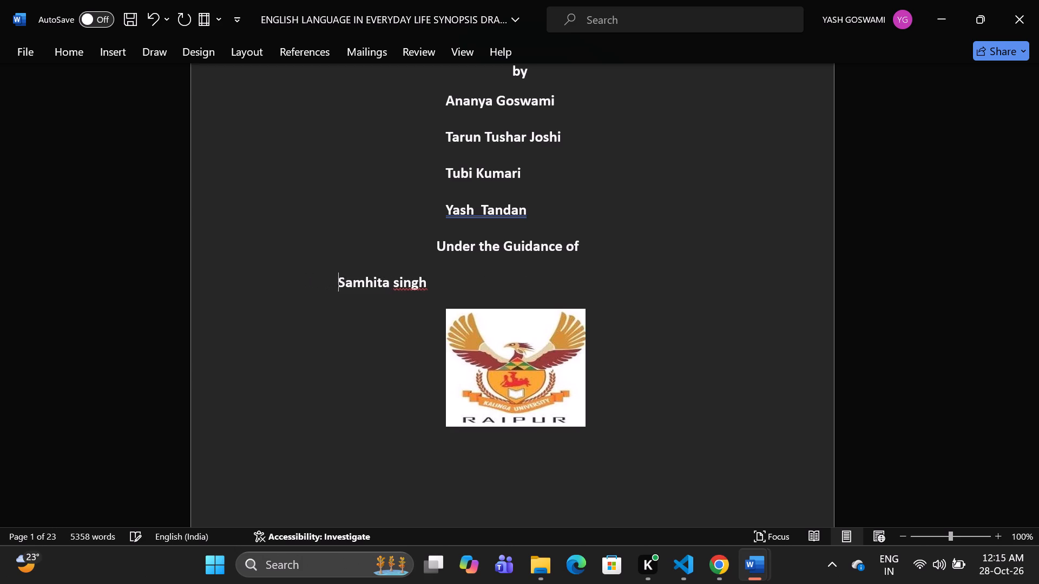
pyautogui.press('space')
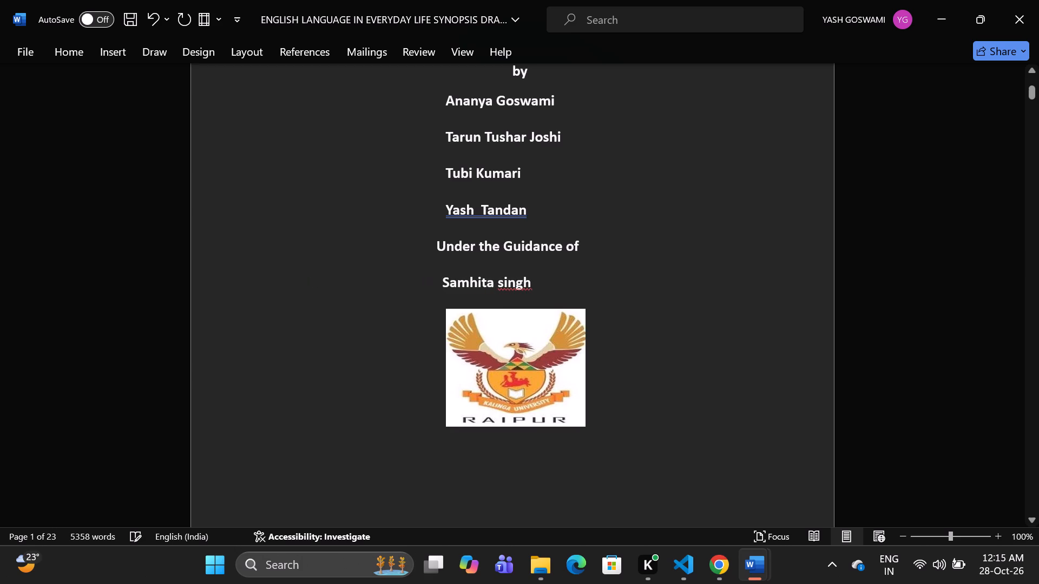
# Paste the copied lines "Kotni, Near Mantralaya, Atal Nagar" and "Session: 2026-2027" below the university logo on the cover page.
pyautogui.scroll(-1, 661, 267)
pyautogui.click(624, 318)
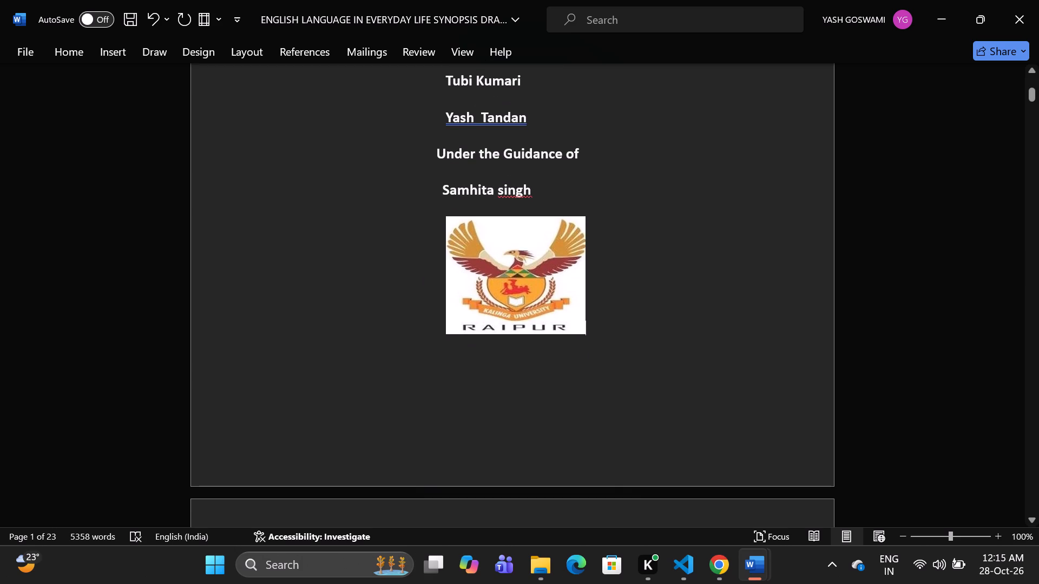
pyautogui.press('Down')
pyautogui.hotkey('ctrl', 'v')
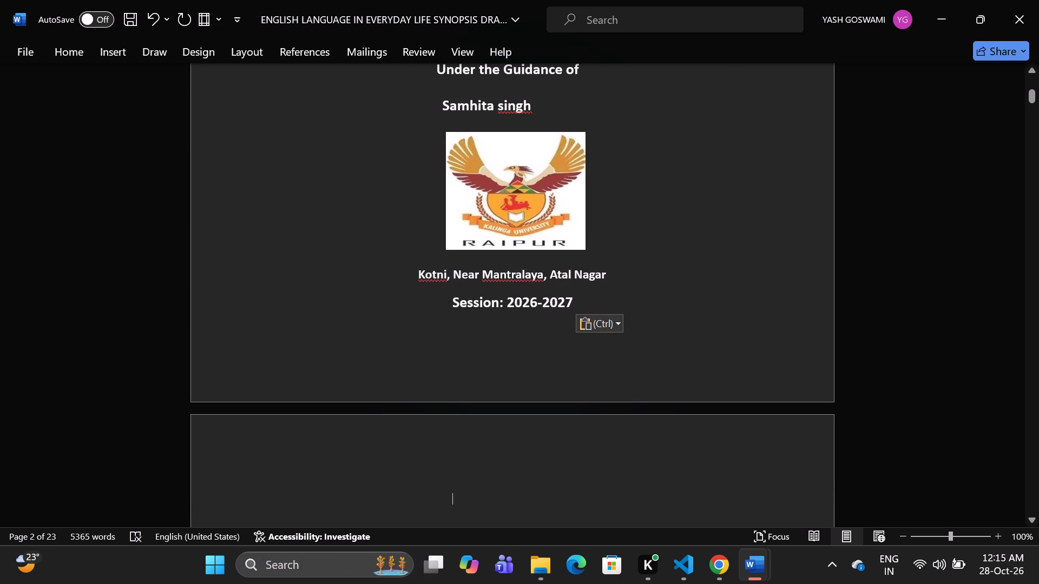
pyautogui.click(696, 288)
# Check the finished cover page from the Synopsis title to the session line and save the synopsis draft.
pyautogui.scroll(6, 696, 288)
pyautogui.scroll(-2, 696, 288)
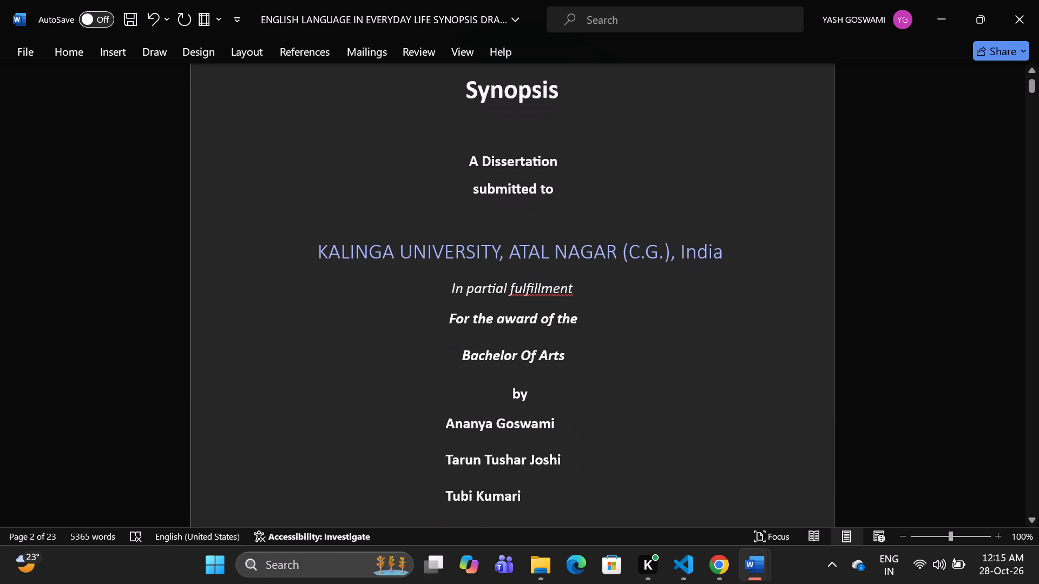
pyautogui.scroll(-5, 696, 288)
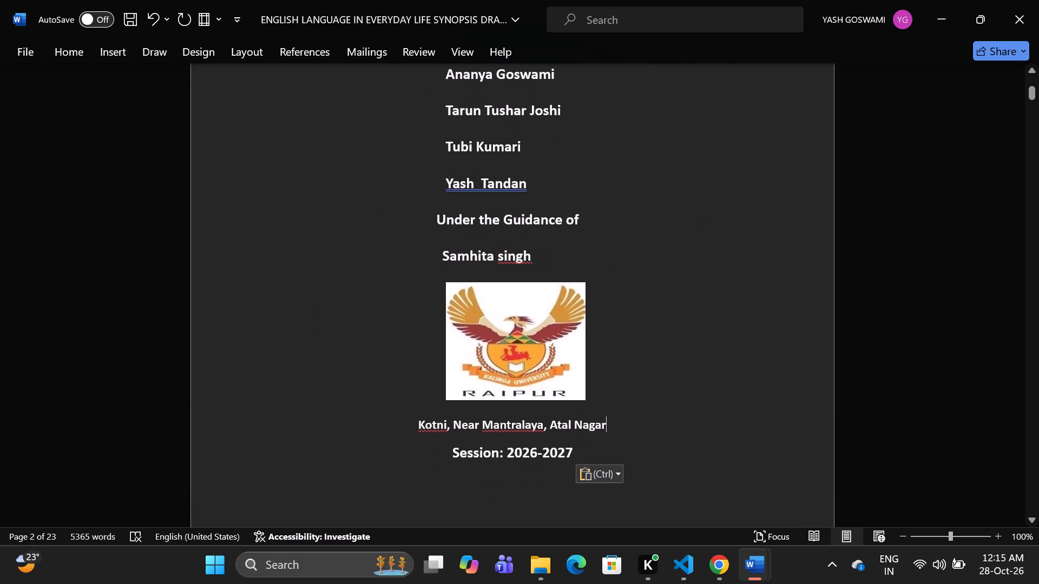
pyautogui.hotkey('ctrl', 's')
# Switch to the Revised Dissertation Format document and examine its pages after the cover, from the candidate signatures and certificates through the abstract to the references.
pyautogui.scroll(-3, 696, 288)
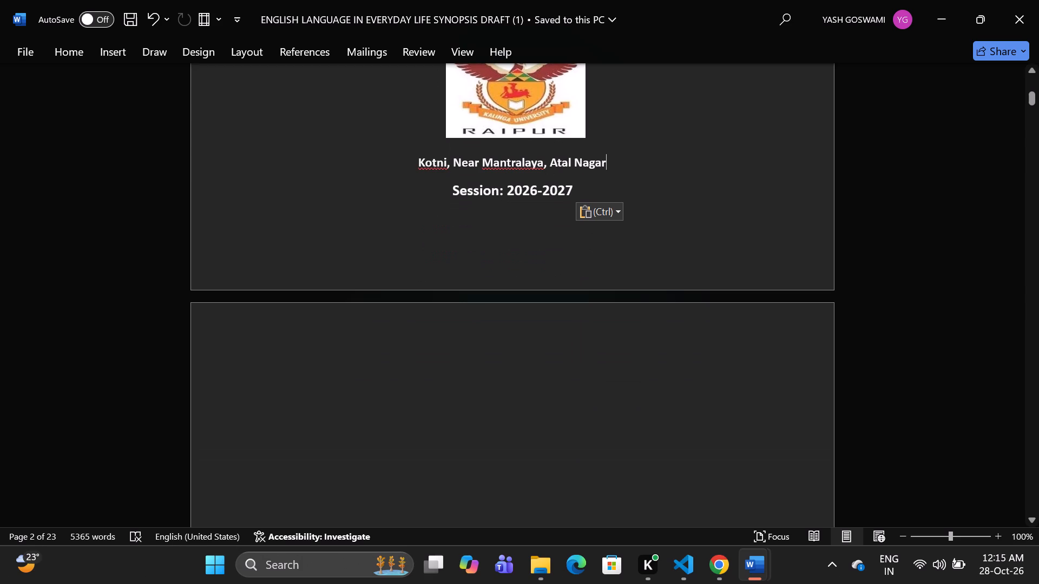
pyautogui.click(369, 366)
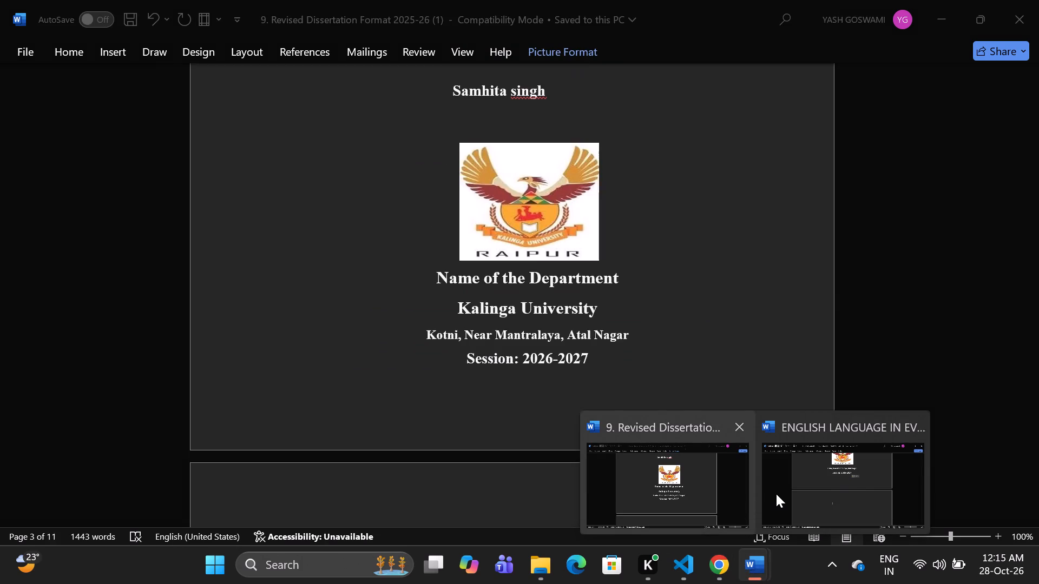
pyautogui.click(700, 487)
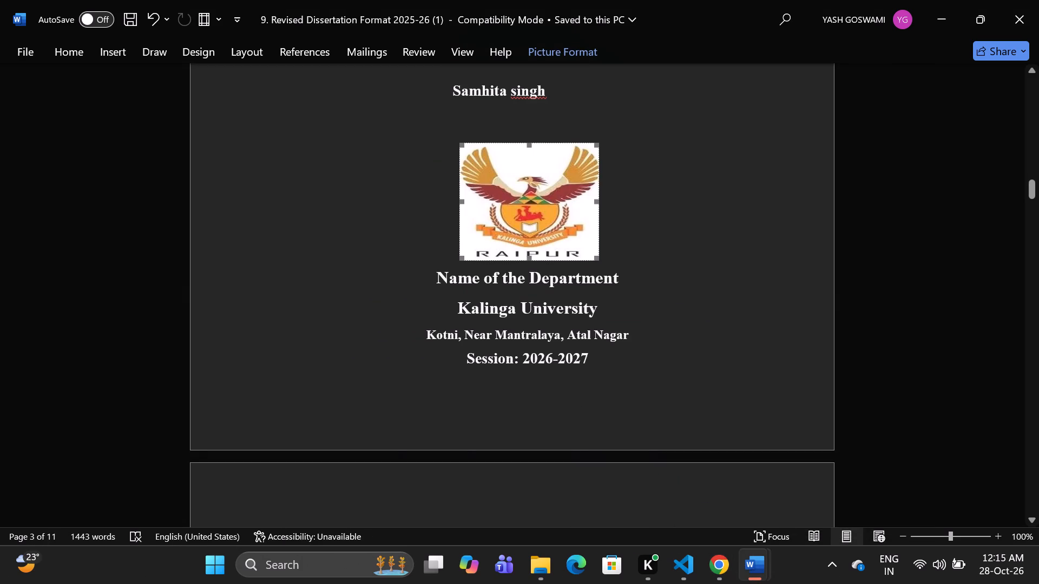
pyautogui.click(518, 493)
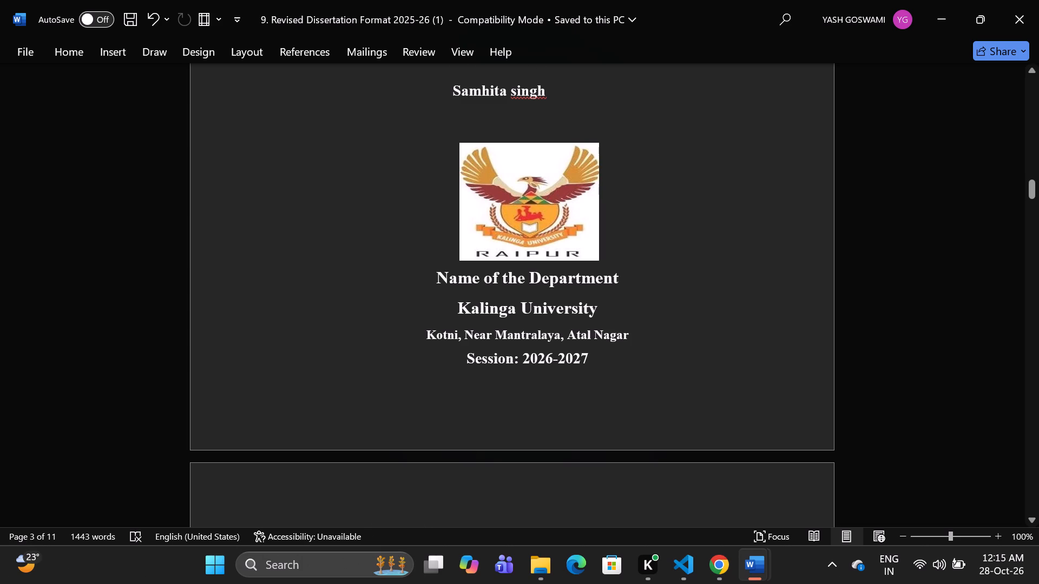
pyautogui.scroll(-2, 578, 339)
pyautogui.scroll(-5, 532, 332)
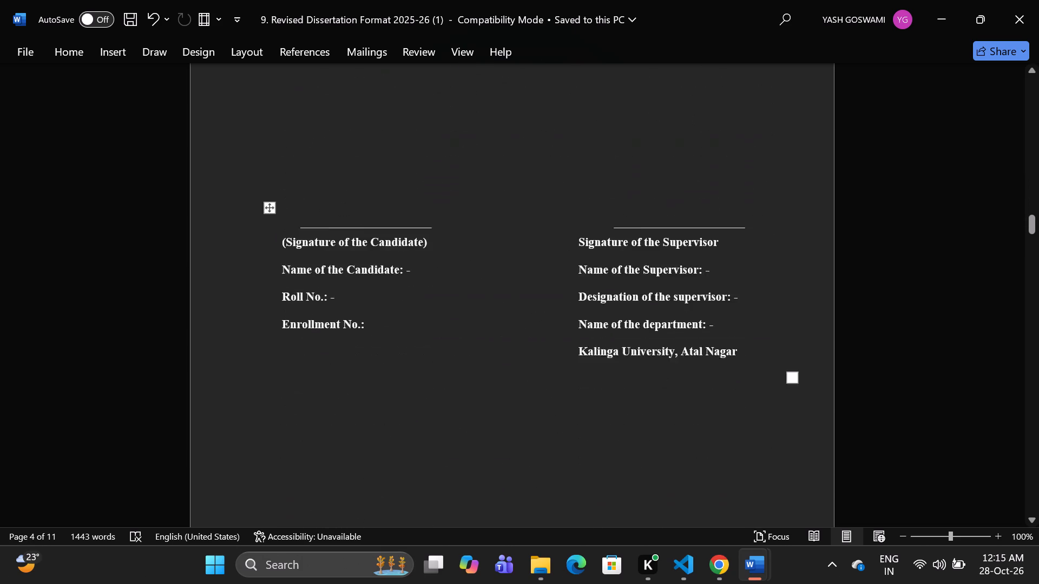
pyautogui.scroll(-4, 532, 332)
pyautogui.scroll(3, 532, 332)
pyautogui.scroll(-4, 532, 332)
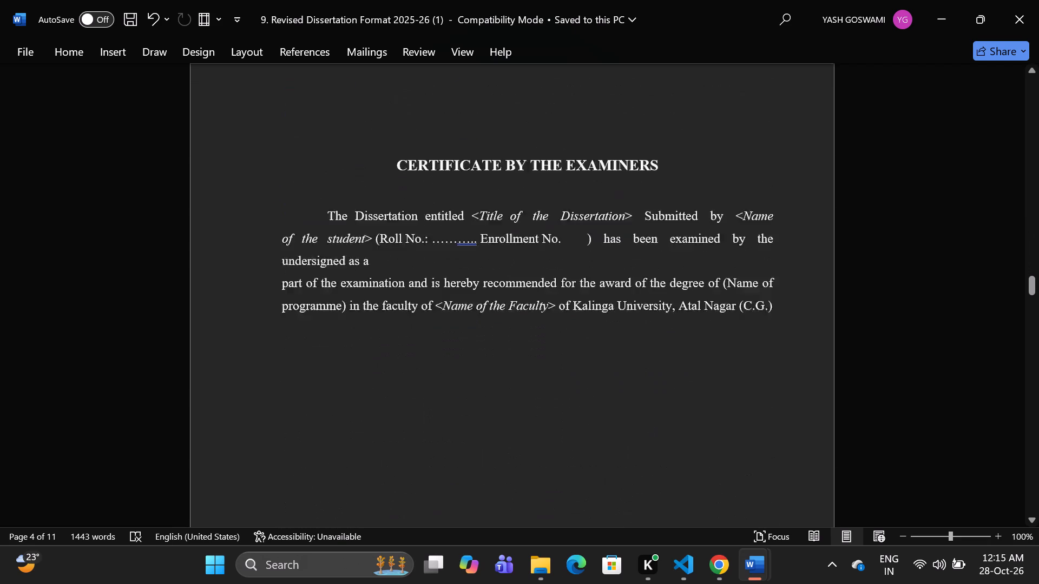
pyautogui.scroll(-2, 532, 332)
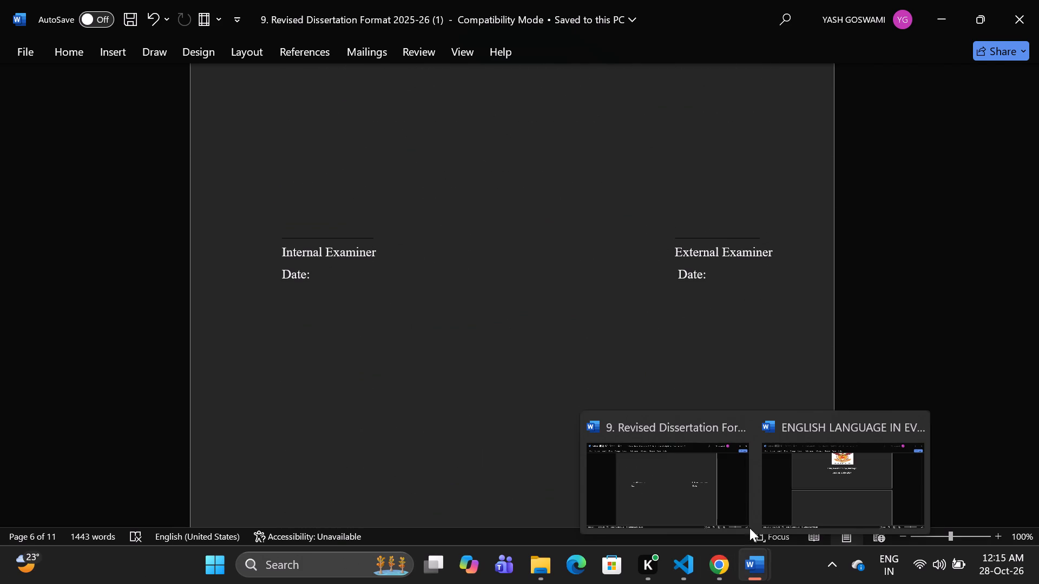
pyautogui.click(732, 508)
pyautogui.scroll(4, 636, 367)
pyautogui.scroll(-2, 636, 367)
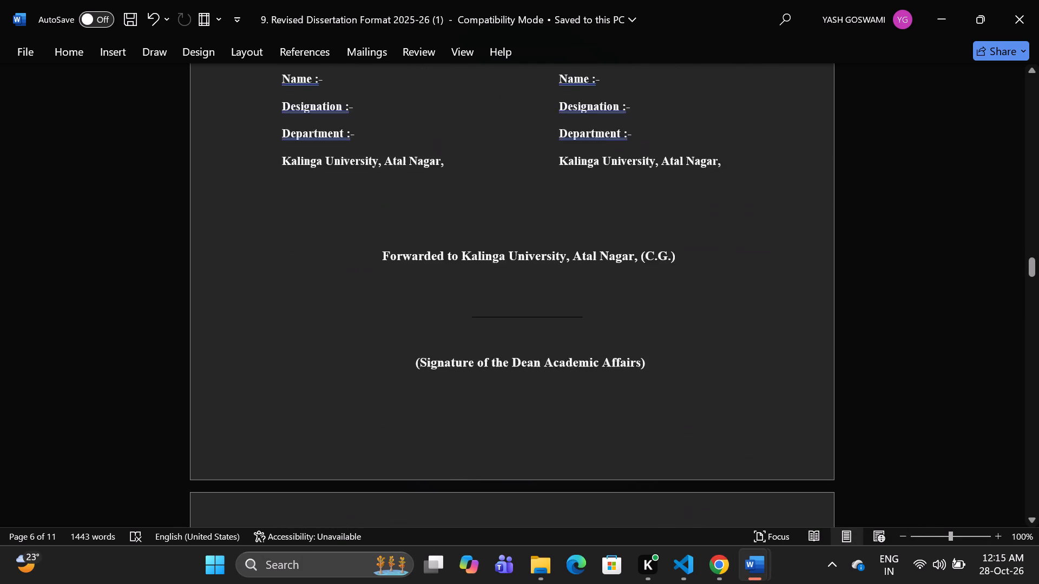
pyautogui.scroll(-6, 636, 367)
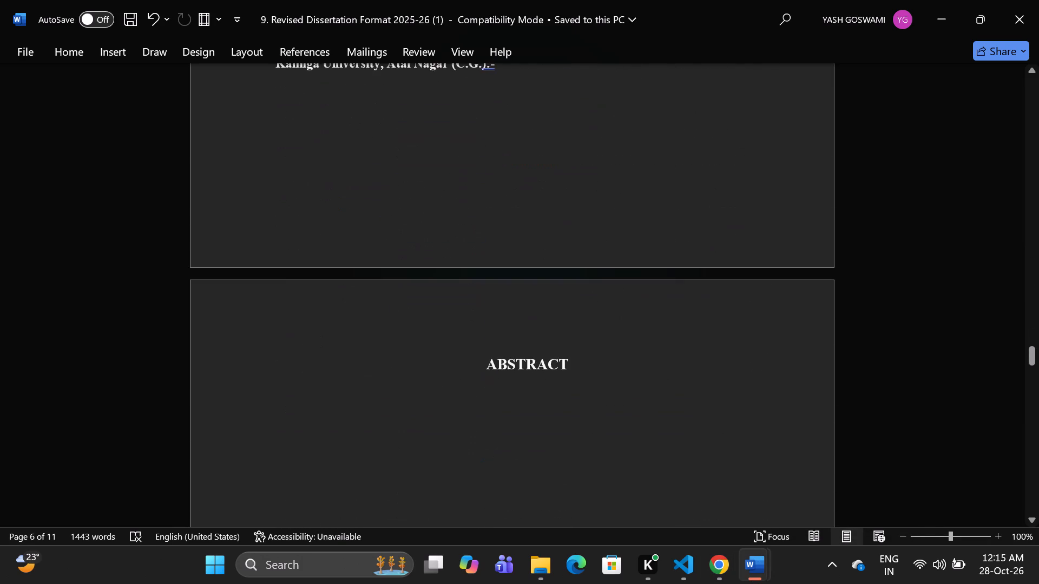
pyautogui.scroll(-10, 636, 367)
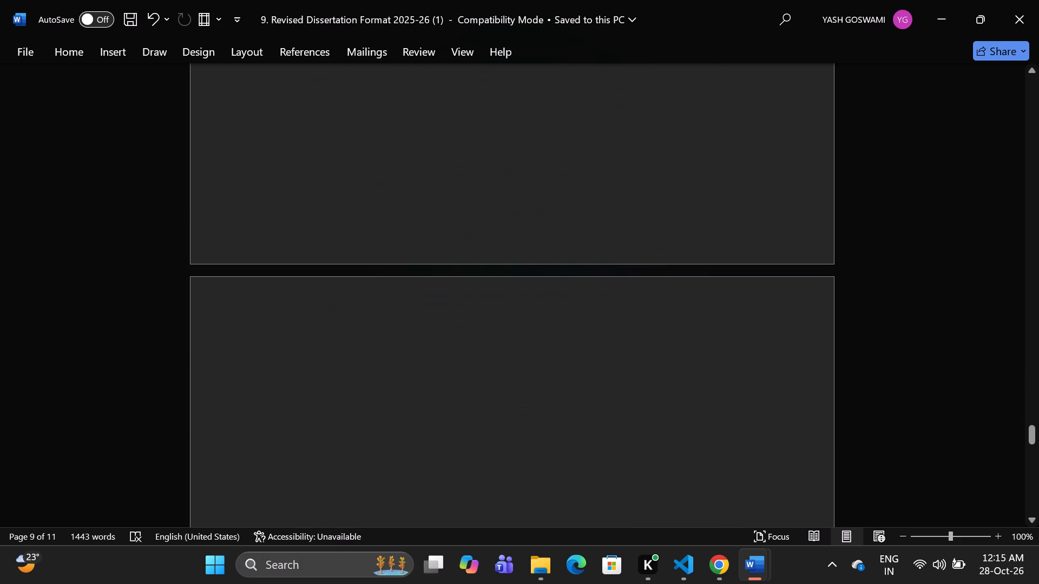
pyautogui.scroll(-6, 636, 367)
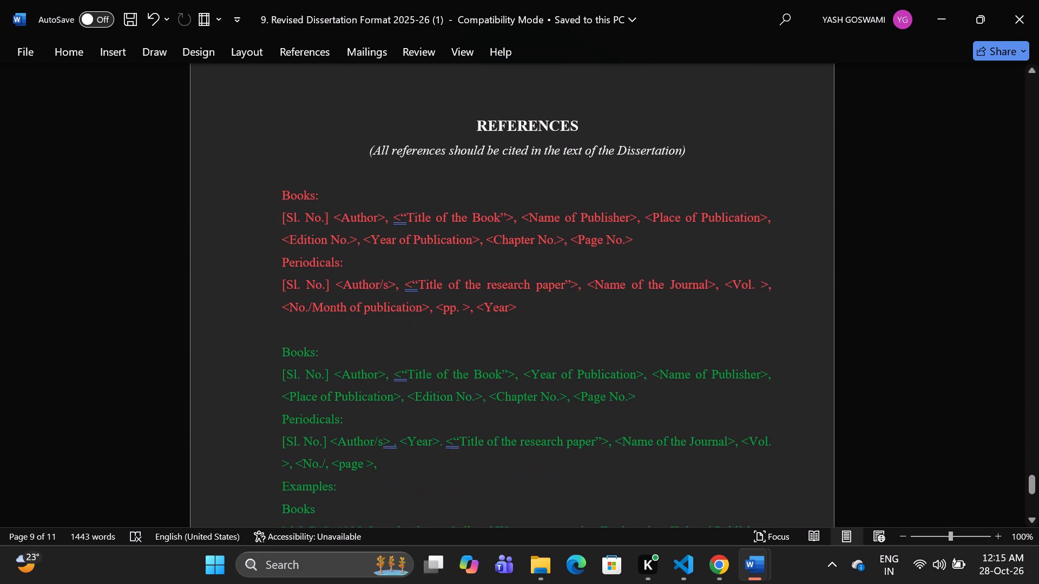
pyautogui.scroll(-3, 636, 367)
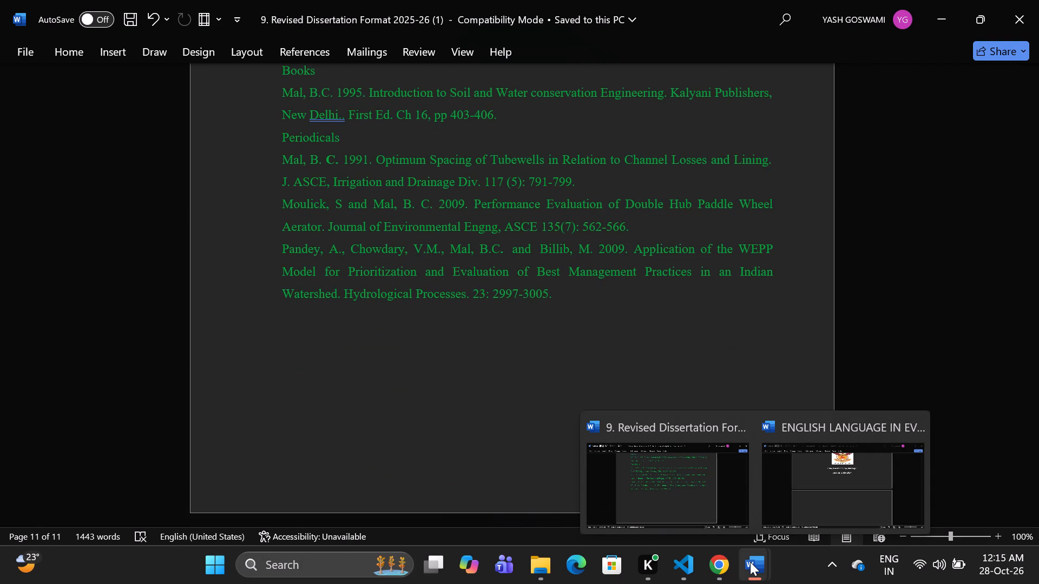
# Switch back to the ENGLISH LANGUAGE IN EVERYDAY LIFE SYNOPSIS DRAFT document.
pyautogui.click(851, 506)
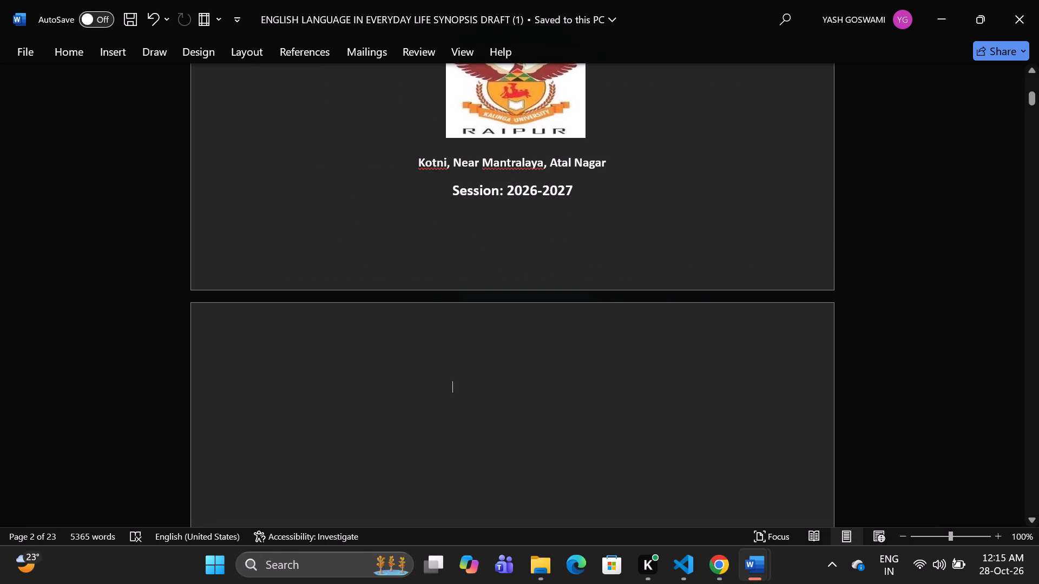
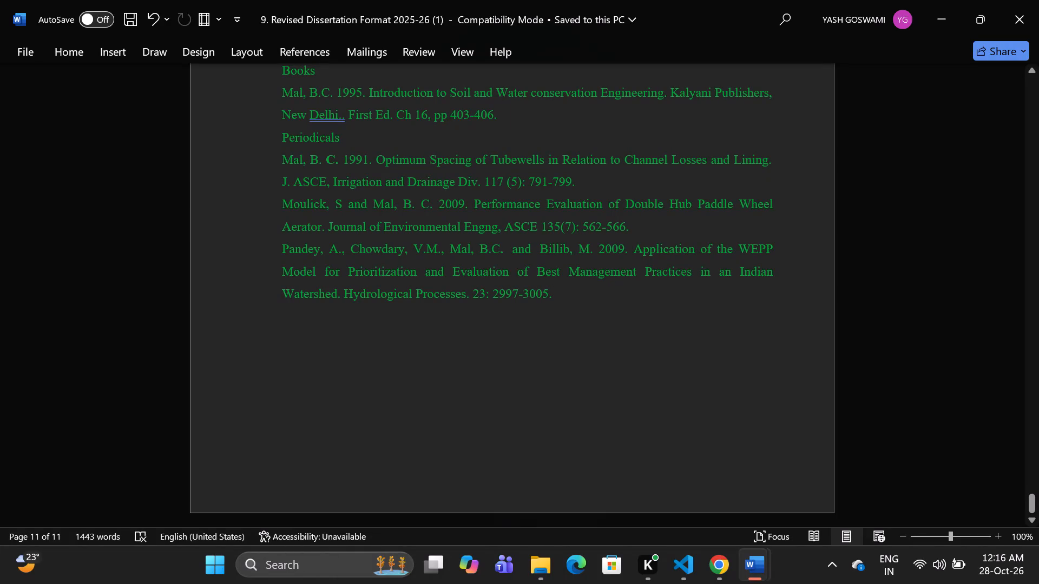
# Go back from the references to the Acknowledgements page of the dissertation format and select its heading and first paragraph.
pyautogui.scroll(-3, 742, 273)
pyautogui.scroll(3, 906, 302)
pyautogui.scroll(-5, 906, 302)
pyautogui.scroll(6, 906, 302)
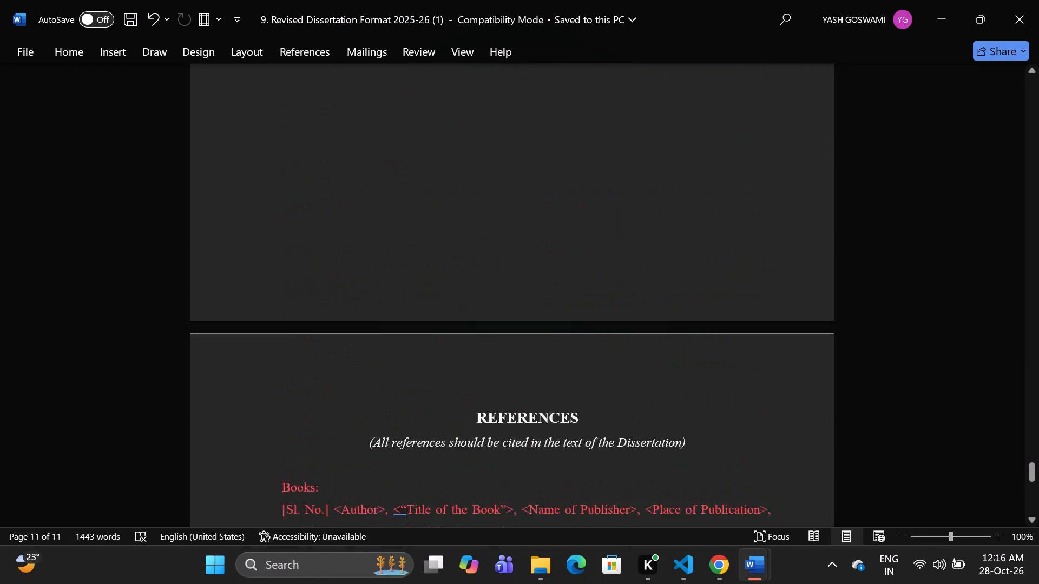
pyautogui.scroll(15, 906, 302)
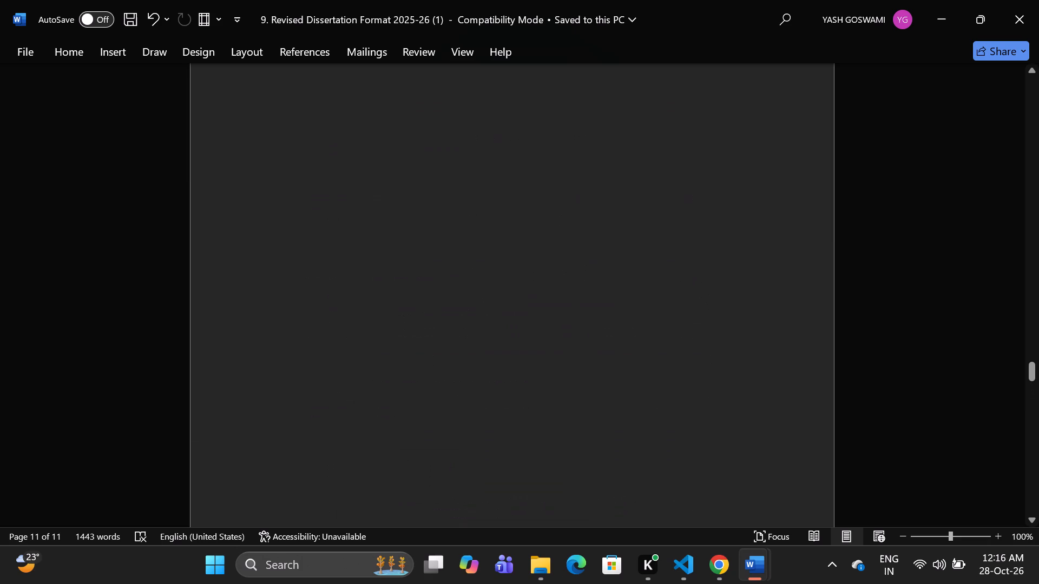
pyautogui.scroll(14, 906, 302)
pyautogui.scroll(-1, 906, 302)
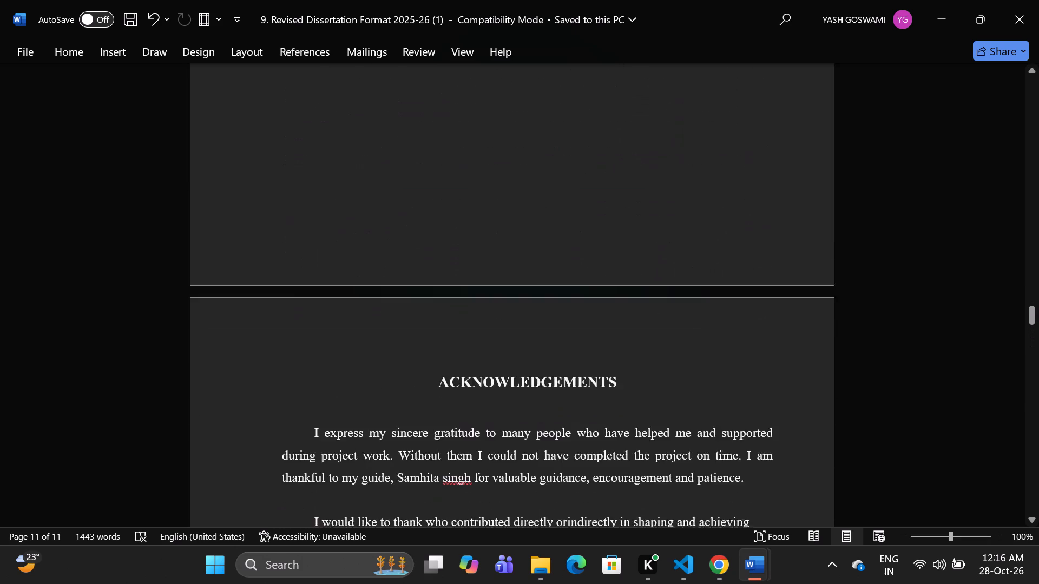
pyautogui.scroll(-2, 906, 302)
pyautogui.scroll(1, 906, 302)
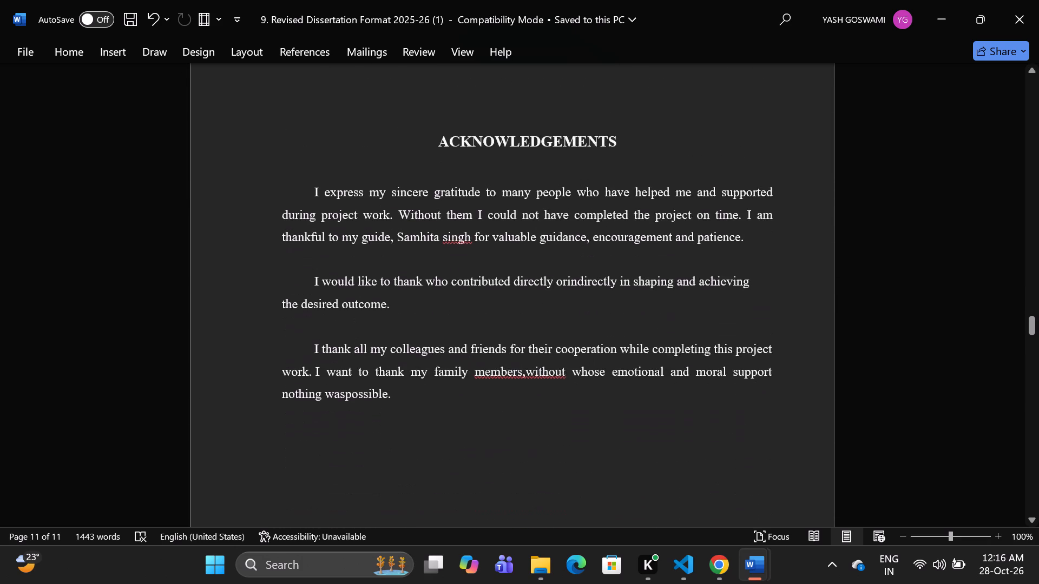
pyautogui.scroll(1, 906, 302)
pyautogui.moveTo(432, 170); pyautogui.dragTo(573, 294)
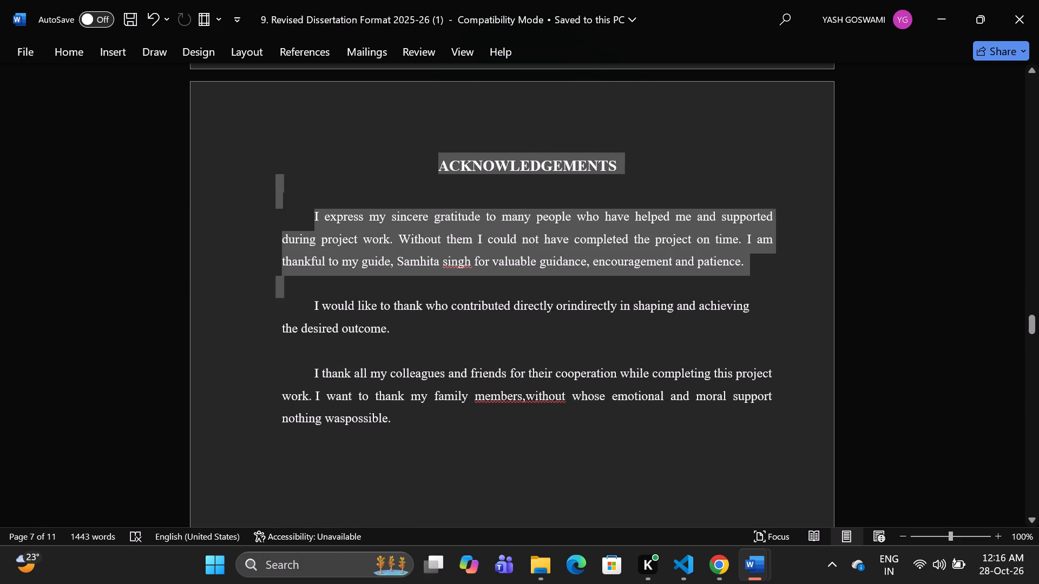
# Copy the whole Acknowledgements page, from its heading to the Kalinga University line, into the synopsis draft on the page after the cover.
pyautogui.moveTo(573, 294); pyautogui.dragTo(778, 522)
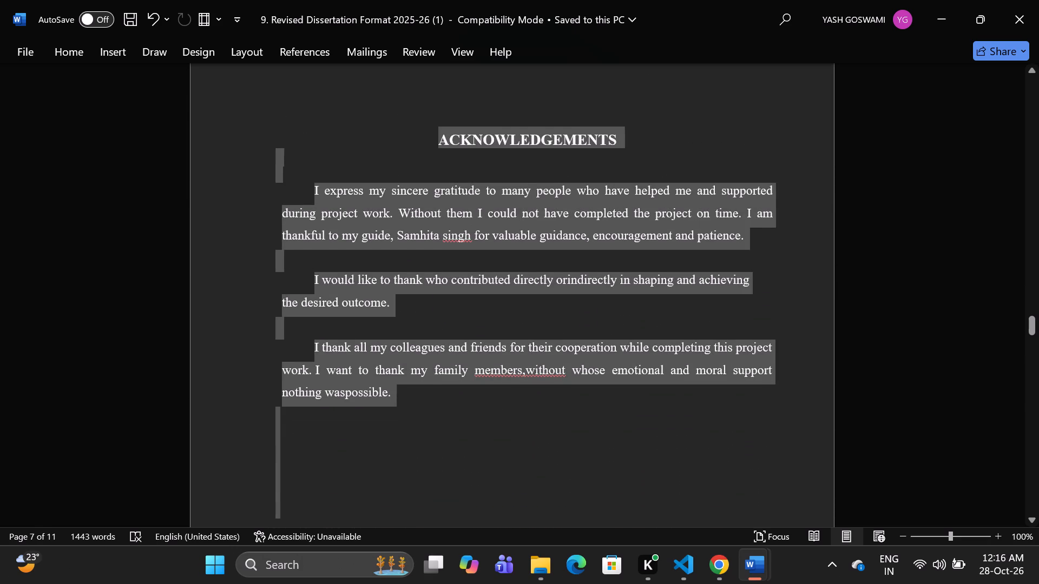
pyautogui.moveTo(778, 522); pyautogui.dragTo(752, 513)
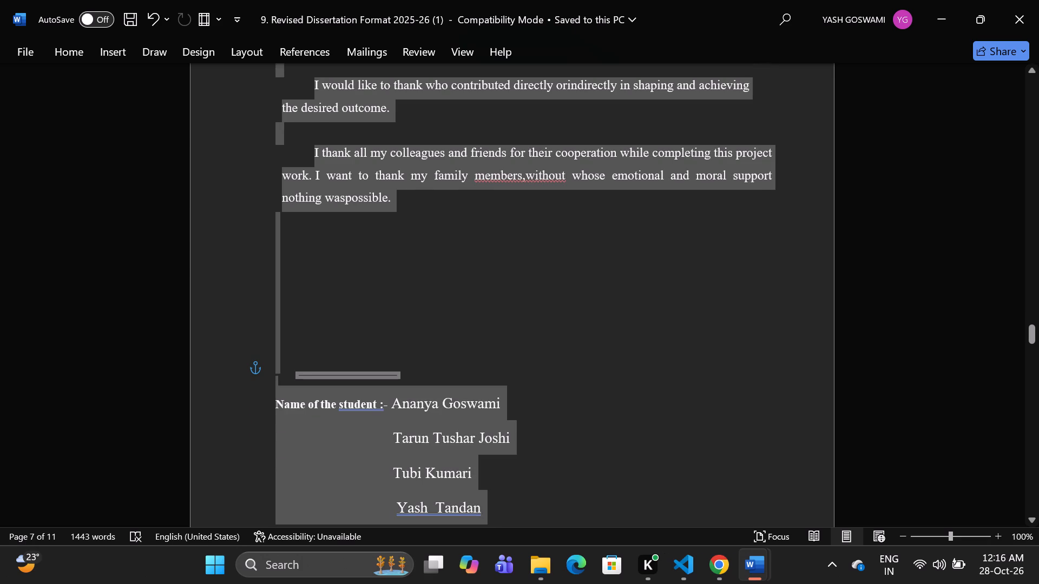
pyautogui.moveTo(752, 513); pyautogui.dragTo(735, 472)
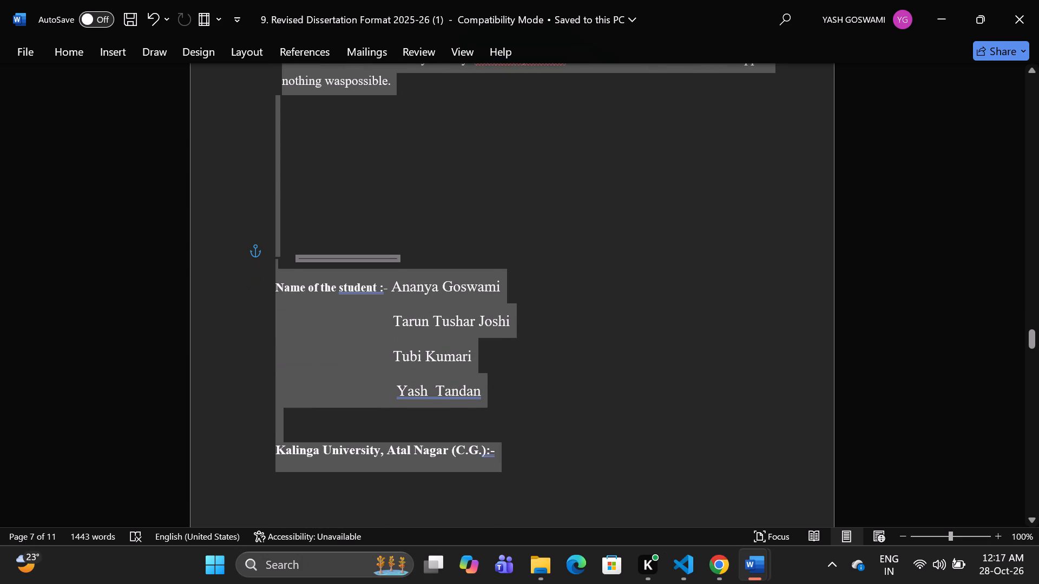
pyautogui.moveTo(735, 472); pyautogui.dragTo(733, 463)
pyautogui.hotkey('ctrl', 'c')
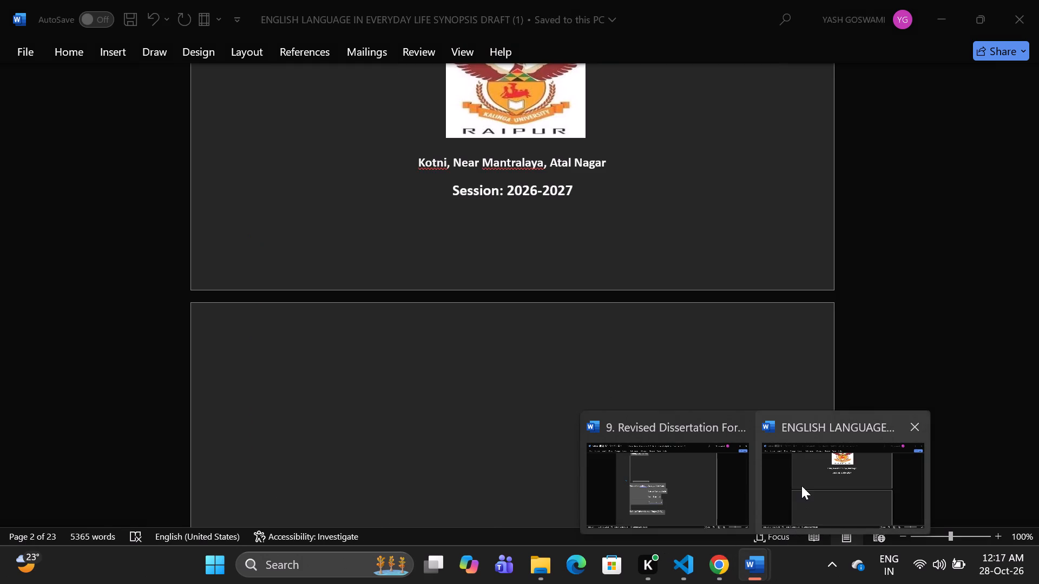
pyautogui.click(801, 486)
pyautogui.hotkey('ctrl', 'v')
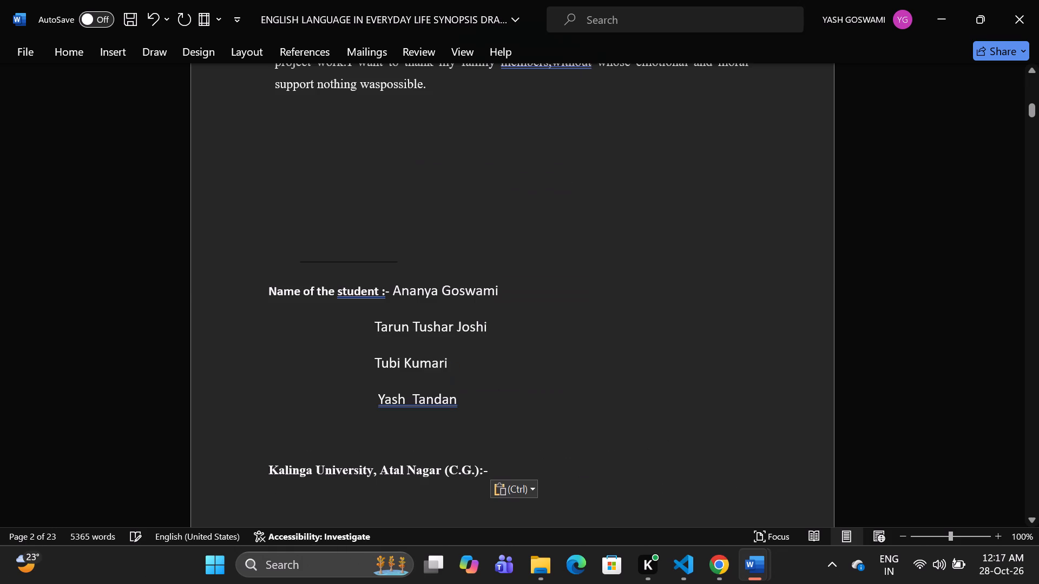
# Remove the extra blank space directly above the "Name of the student" line on the pasted acknowledgements page.
pyautogui.press('Up')
pyautogui.press('Up')
pyautogui.press('Up')
pyautogui.press('Up')
pyautogui.press('Up')
pyautogui.press('Up')
pyautogui.press('Up')
pyautogui.press('Up')
pyautogui.press('Up')
pyautogui.press('Up')
pyautogui.press('Up')
pyautogui.press('Up')
pyautogui.press('Up')
pyautogui.press('Up')
pyautogui.press('Up')
pyautogui.press('Up')
pyautogui.press('Up')
pyautogui.press('Up')
pyautogui.press('Up')
pyautogui.press('Up')
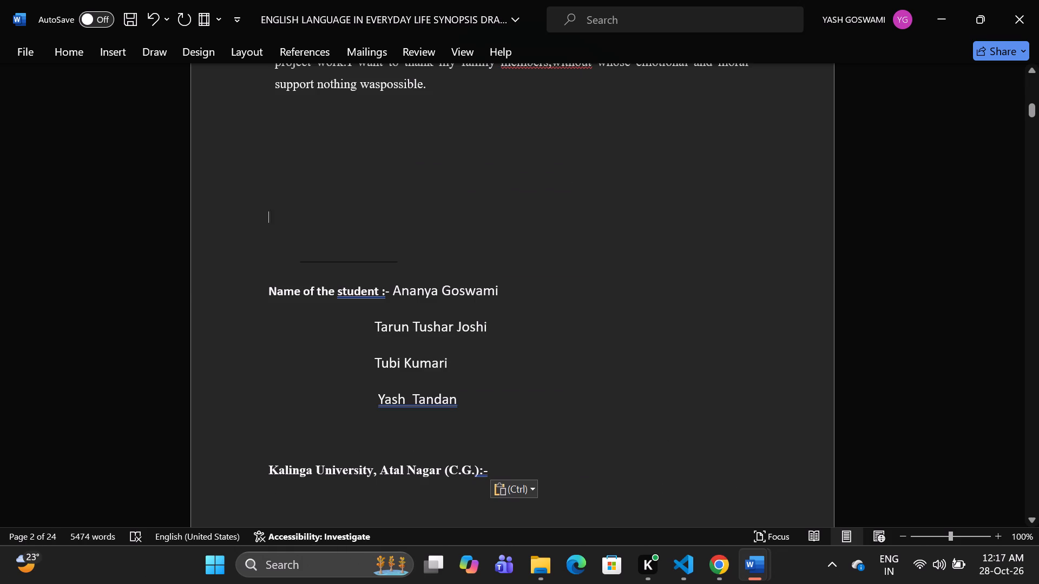
pyautogui.press('Down')
pyautogui.press('Down')
pyautogui.press('Down')
pyautogui.press('Down')
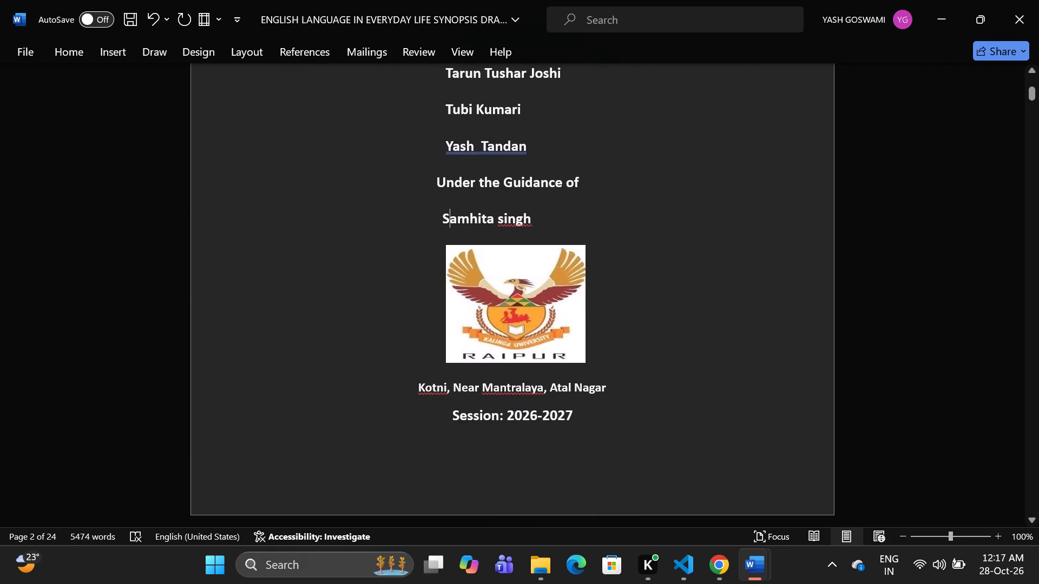
pyautogui.scroll(-4, 709, 321)
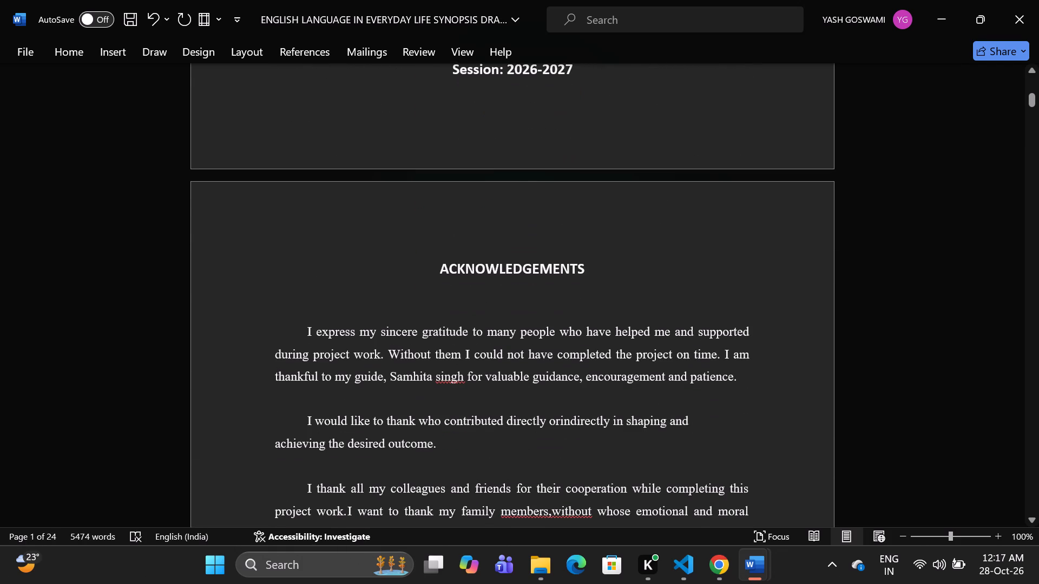
pyautogui.scroll(-2, 387, 305)
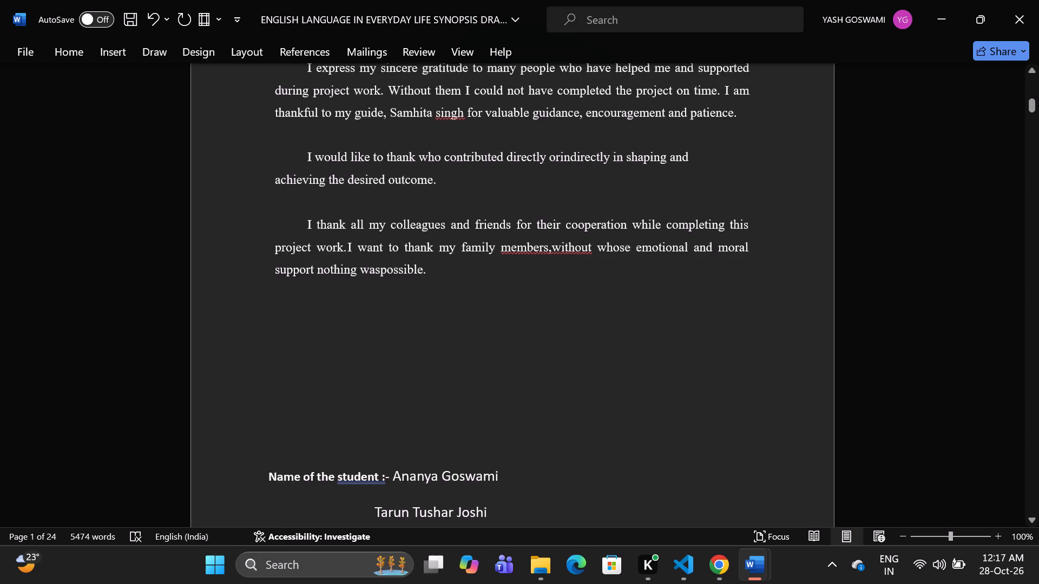
pyautogui.scroll(-2, 391, 291)
pyautogui.click(265, 317)
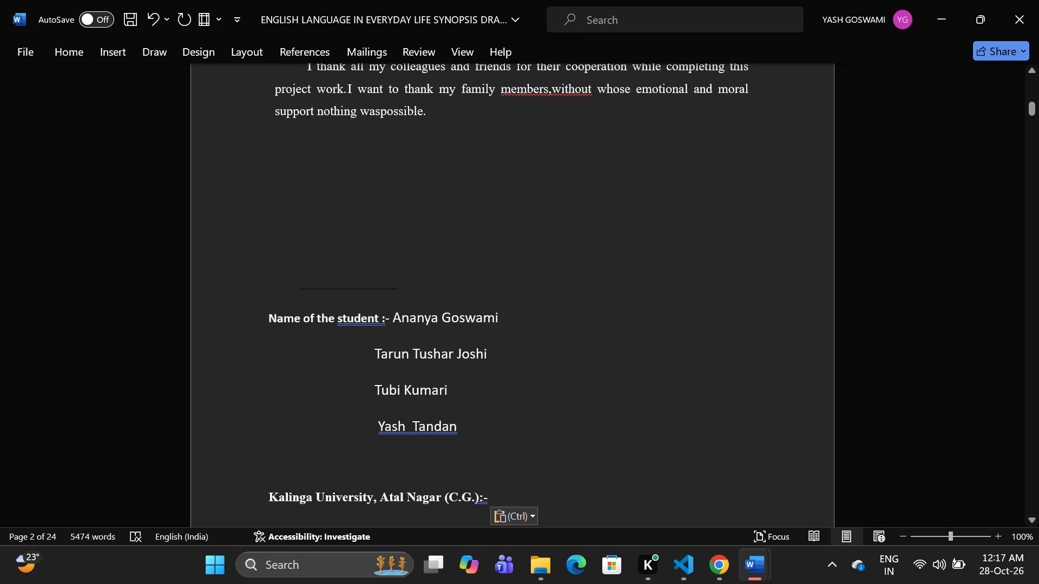
pyautogui.press('BackSpace')
pyautogui.press('BackSpace')
pyautogui.press('BackSpace')
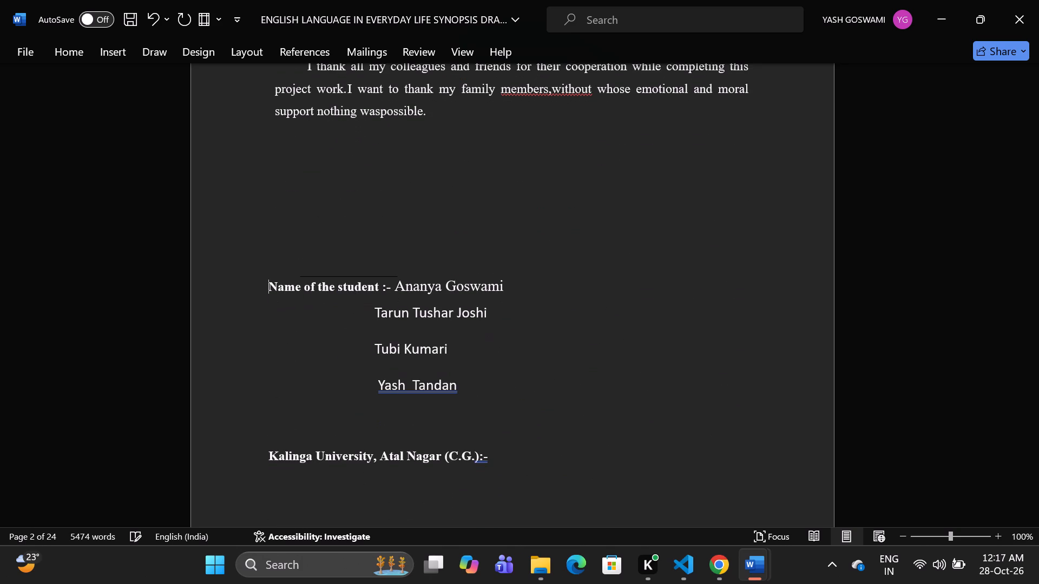
# Check the acknowledgements page from its heading down to the blank page that follows, and save the synopsis draft.
pyautogui.scroll(-7, 561, 301)
pyautogui.scroll(1, 561, 301)
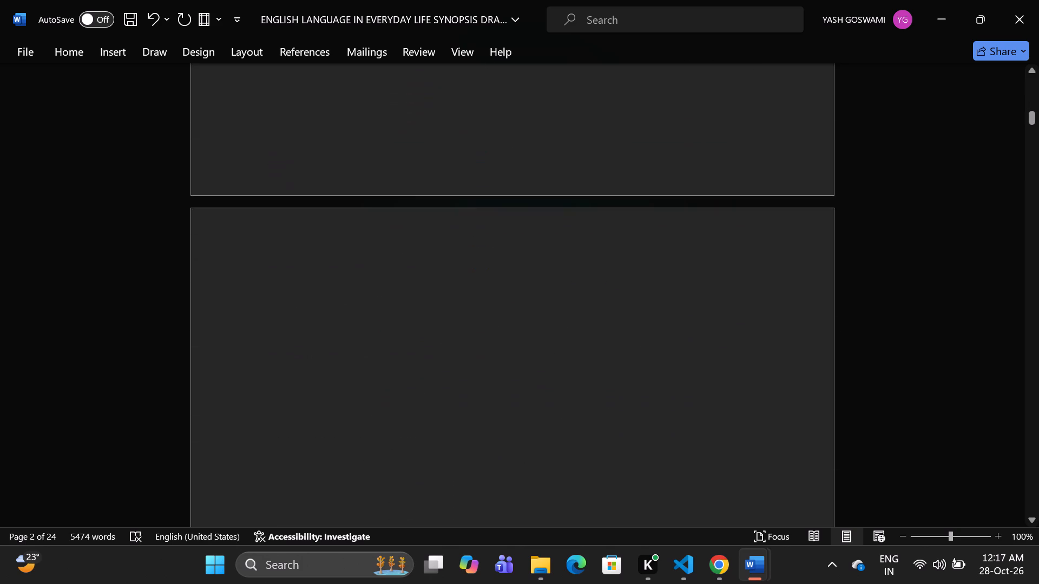
pyautogui.scroll(1, 561, 301)
pyautogui.click(429, 373)
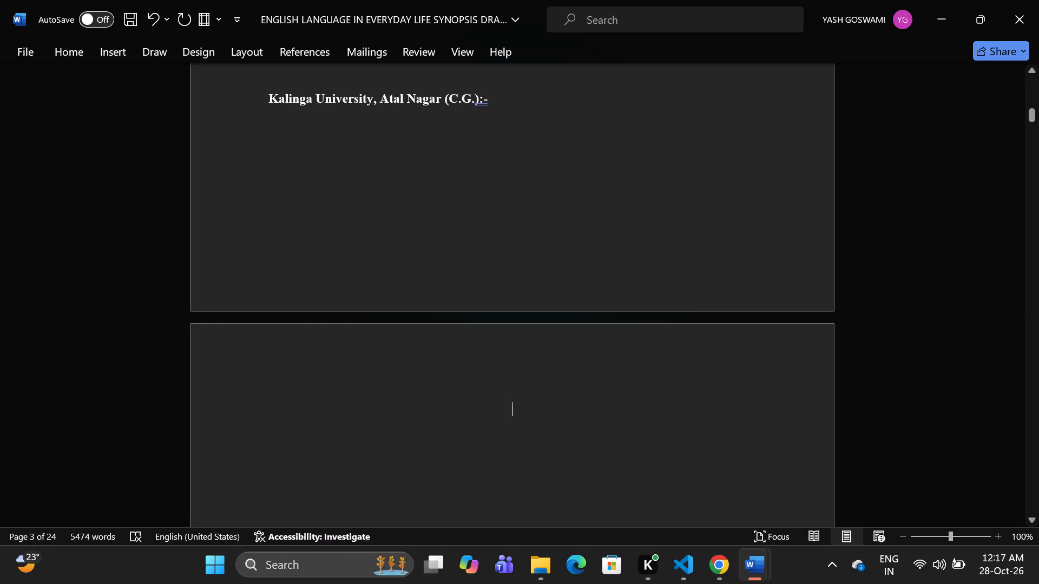
pyautogui.scroll(6, 674, 416)
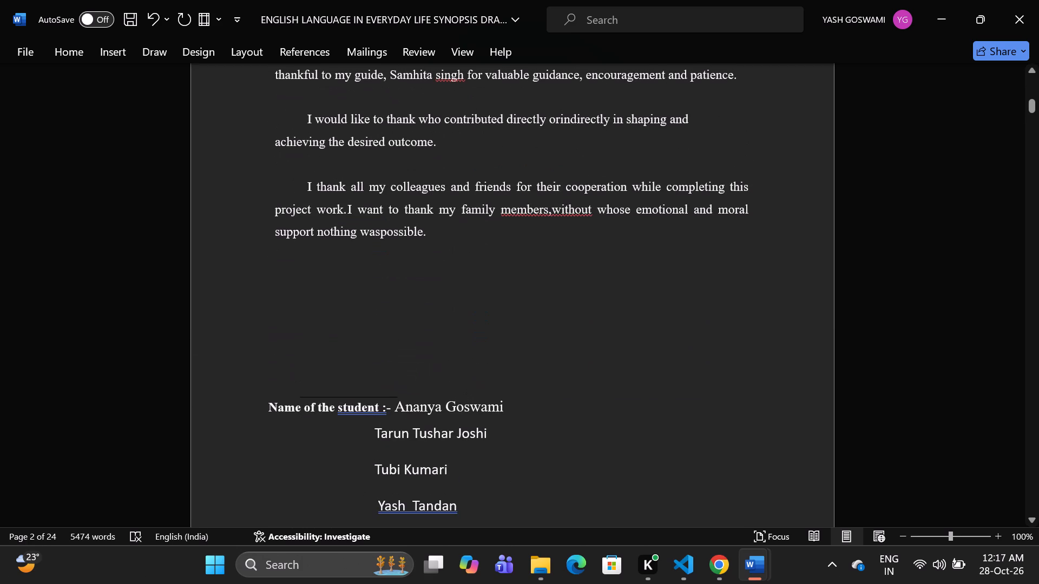
pyautogui.hotkey('ctrl', 's')
pyautogui.scroll(2, 674, 416)
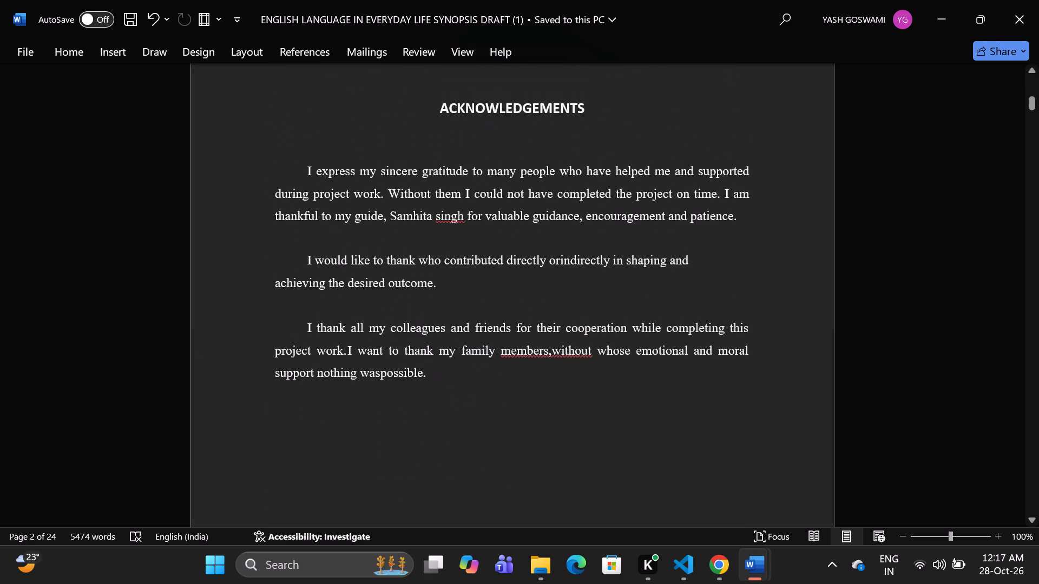
pyautogui.scroll(3, 674, 416)
pyautogui.scroll(-6, 674, 416)
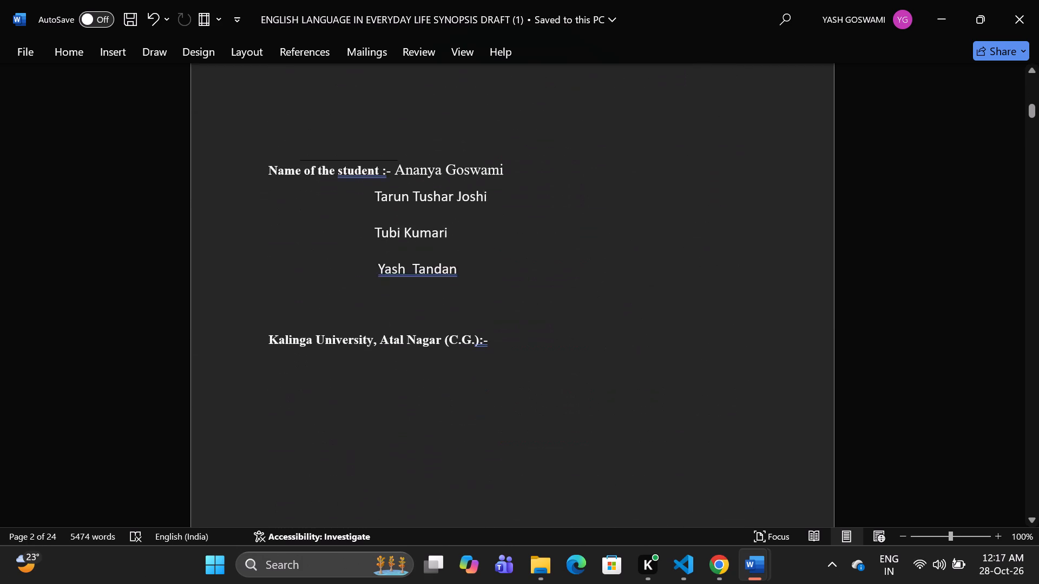
pyautogui.scroll(-3, 674, 416)
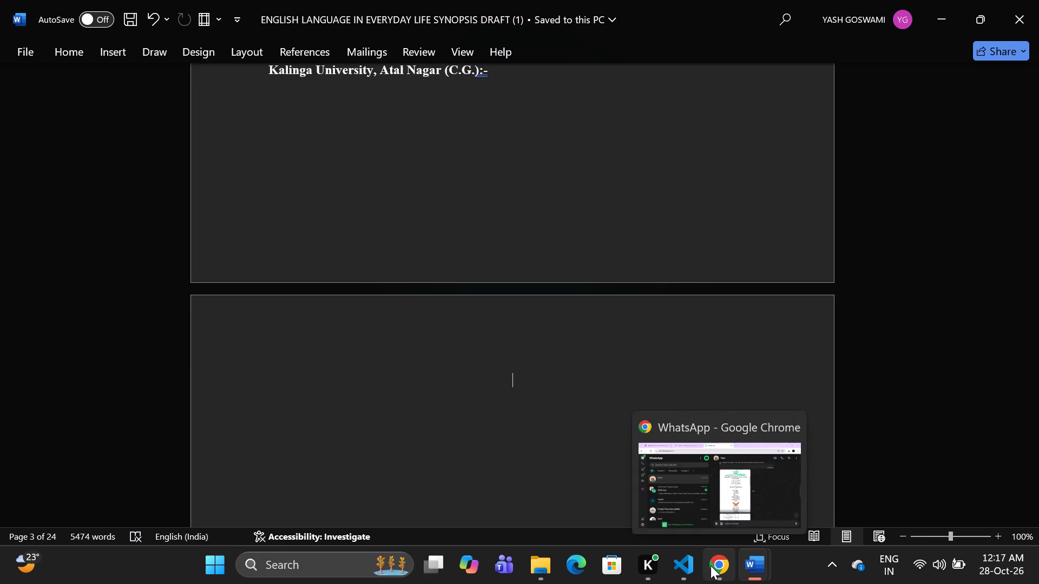
# Copy the "Table of Contents" heading and full chapter table from the Revised Dissertation Format document onto the synopsis draft's blank third page.
pyautogui.click(684, 502)
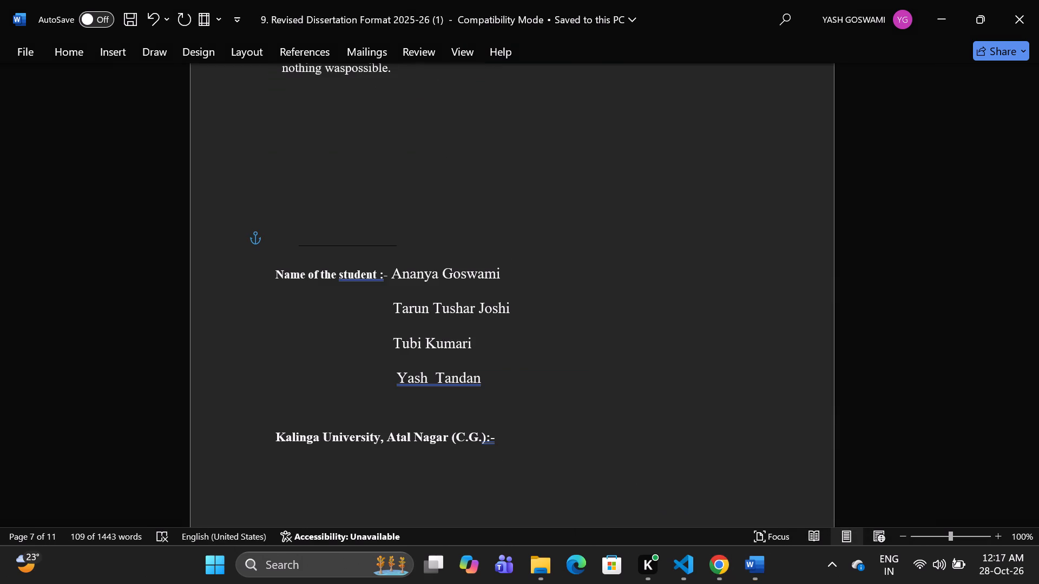
pyautogui.scroll(-5, 578, 359)
pyautogui.click(578, 357)
pyautogui.scroll(-2, 578, 357)
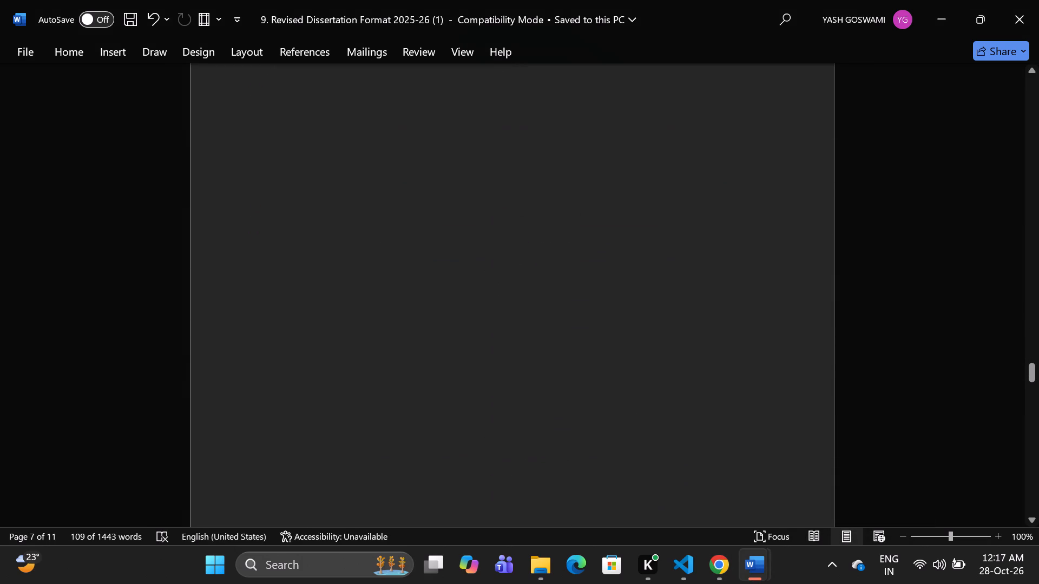
pyautogui.scroll(-6, 578, 357)
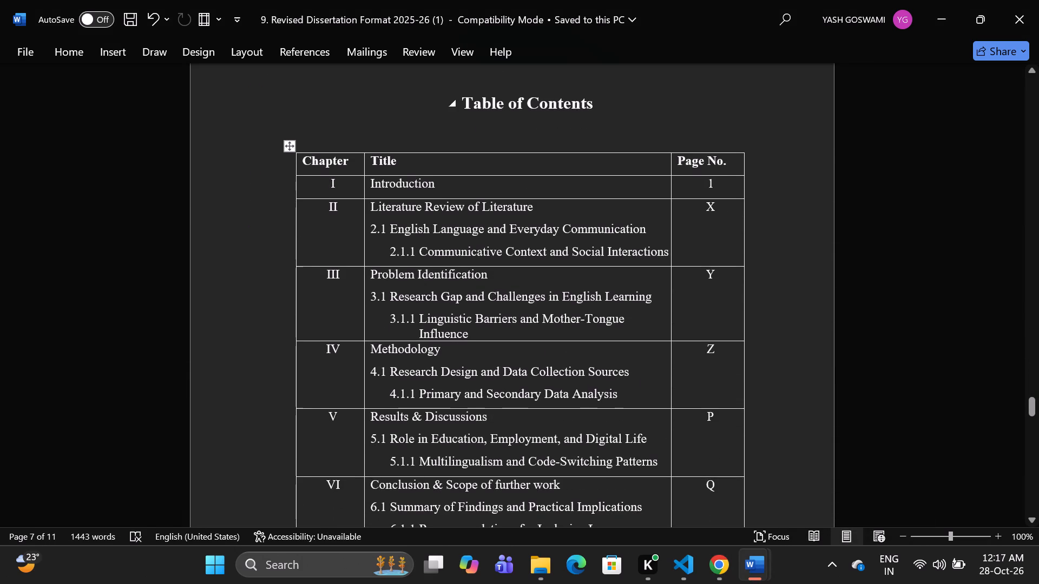
pyautogui.moveTo(464, 103); pyautogui.dragTo(722, 486)
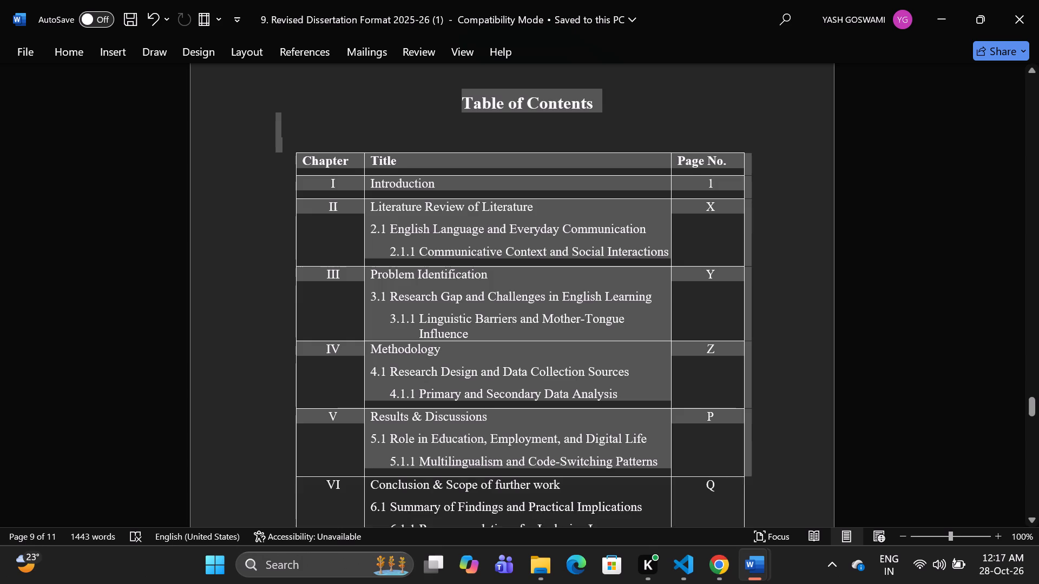
pyautogui.moveTo(722, 486); pyautogui.dragTo(727, 367)
pyautogui.hotkey('ctrl', 'c')
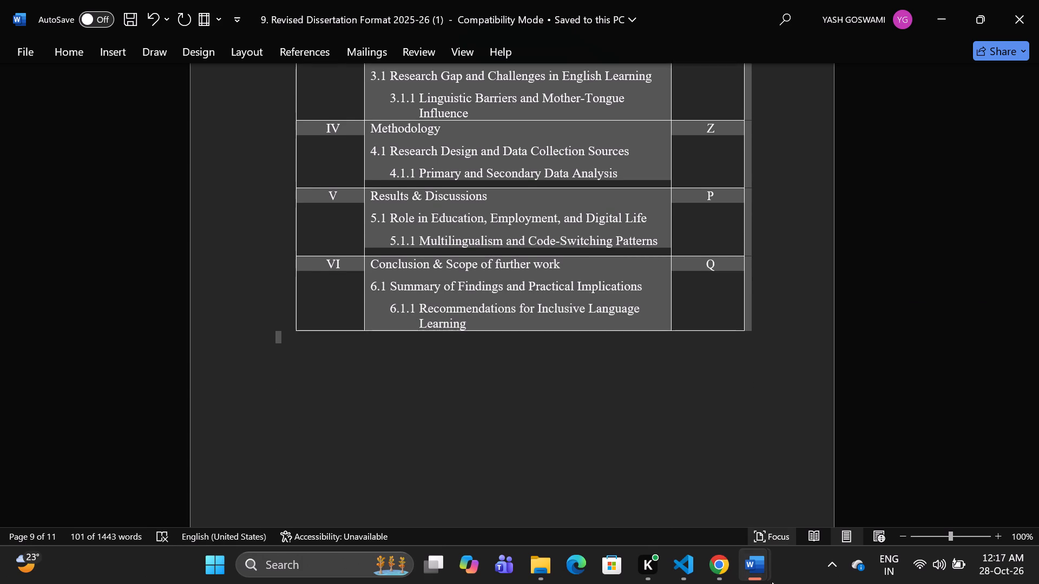
pyautogui.click(785, 501)
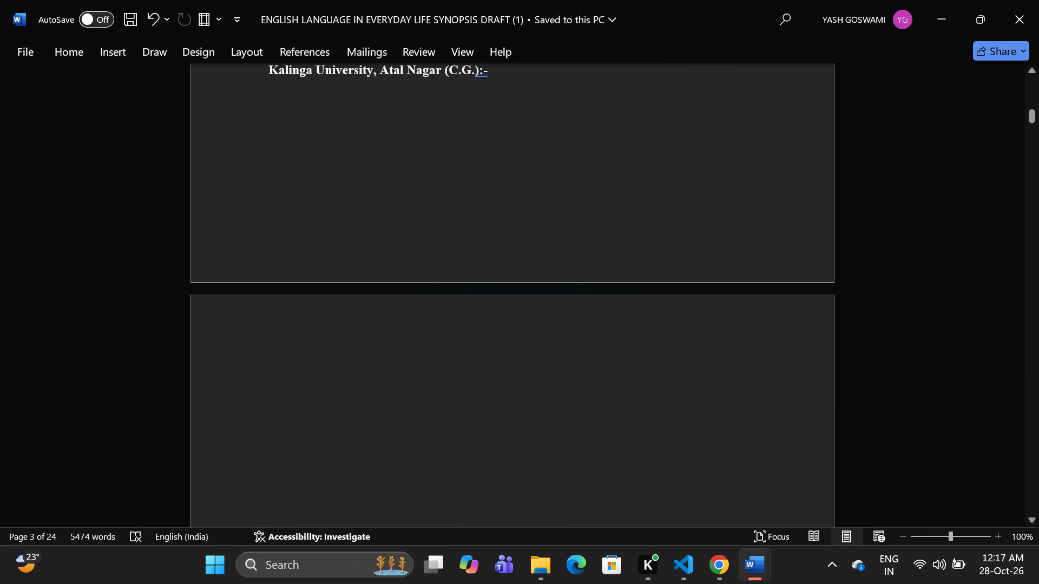
pyautogui.hotkey('ctrl', 'v')
# Indent the "Table of Contents" heading with leading spaces so that it sits roughly centred above the table, and save the draft.
pyautogui.scroll(4, 568, 378)
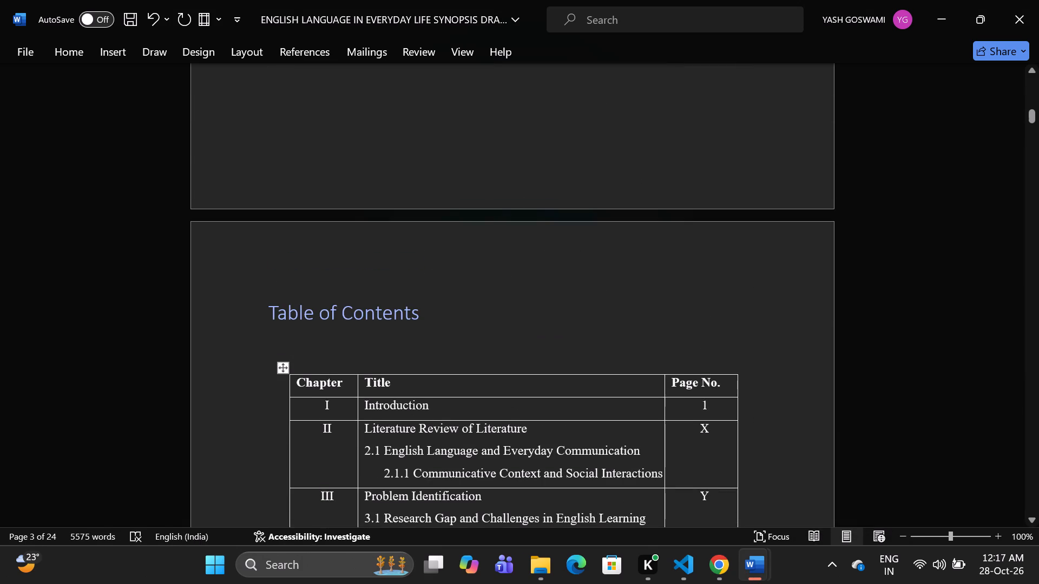
pyautogui.click(268, 315)
pyautogui.press('space')
pyautogui.press('space')
pyautogui.press('space')
pyautogui.press('space')
pyautogui.press('space')
pyautogui.press('space')
pyautogui.press('space')
pyautogui.press('space')
pyautogui.press('space')
pyautogui.press('space')
pyautogui.press('space')
pyautogui.press('space')
pyautogui.press('space')
pyautogui.press('space')
pyautogui.press('space')
pyautogui.press('space')
pyautogui.press('space')
pyautogui.press('space')
pyautogui.press('space')
pyautogui.press('space')
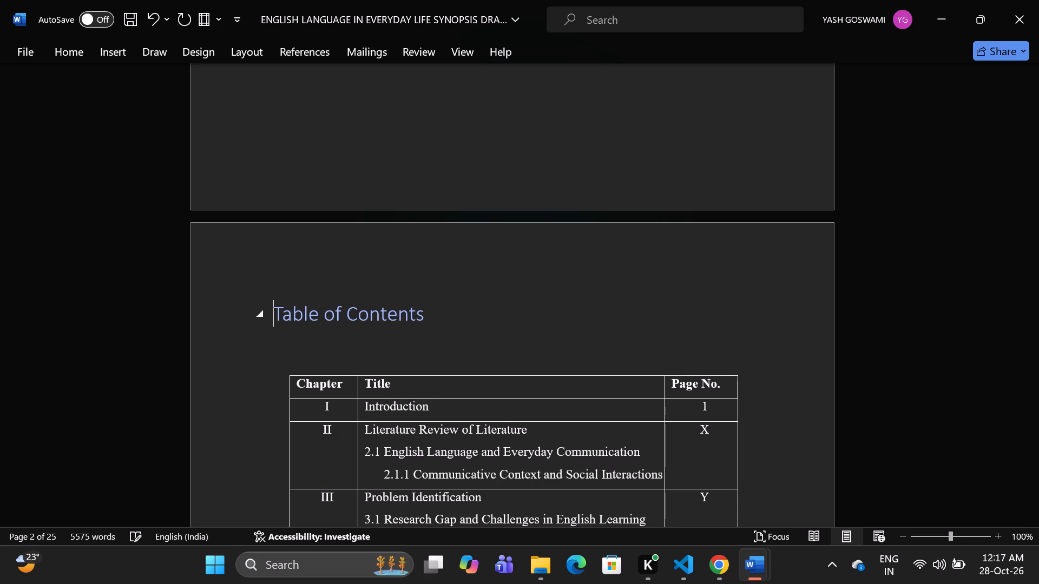
pyautogui.press('space')
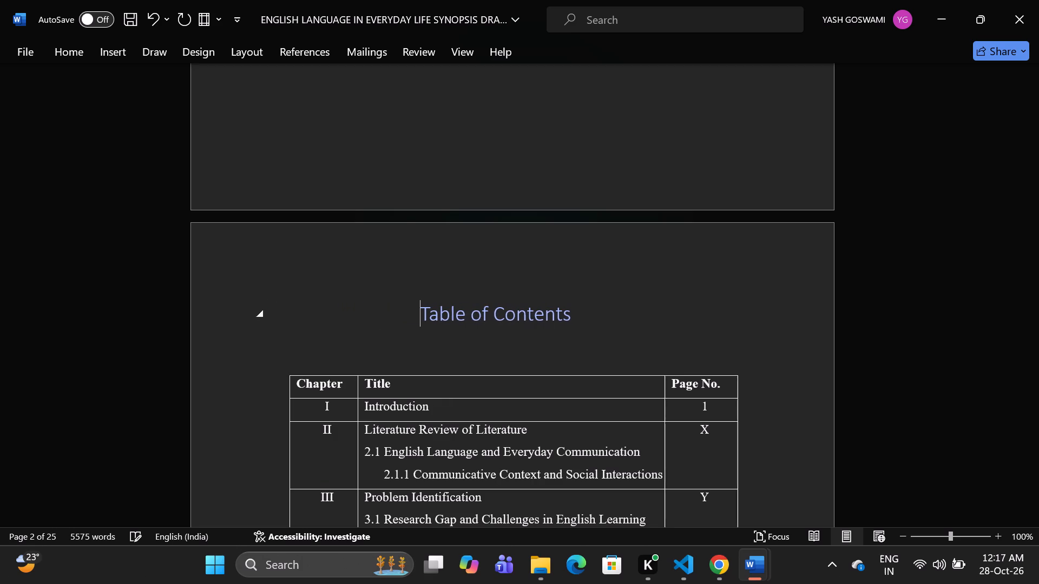
pyautogui.press('space')
pyautogui.hotkey('ctrl', 's')
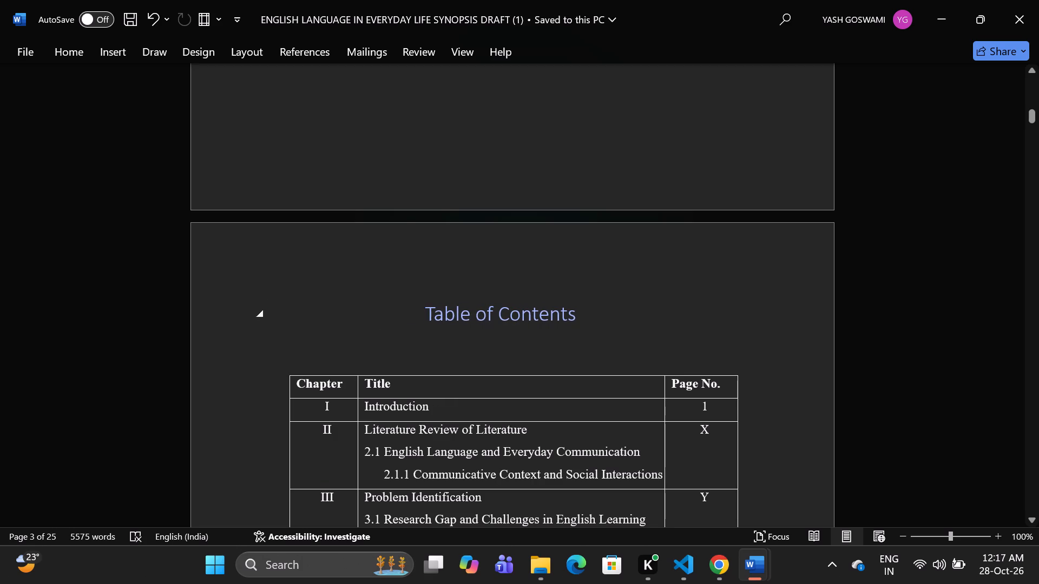
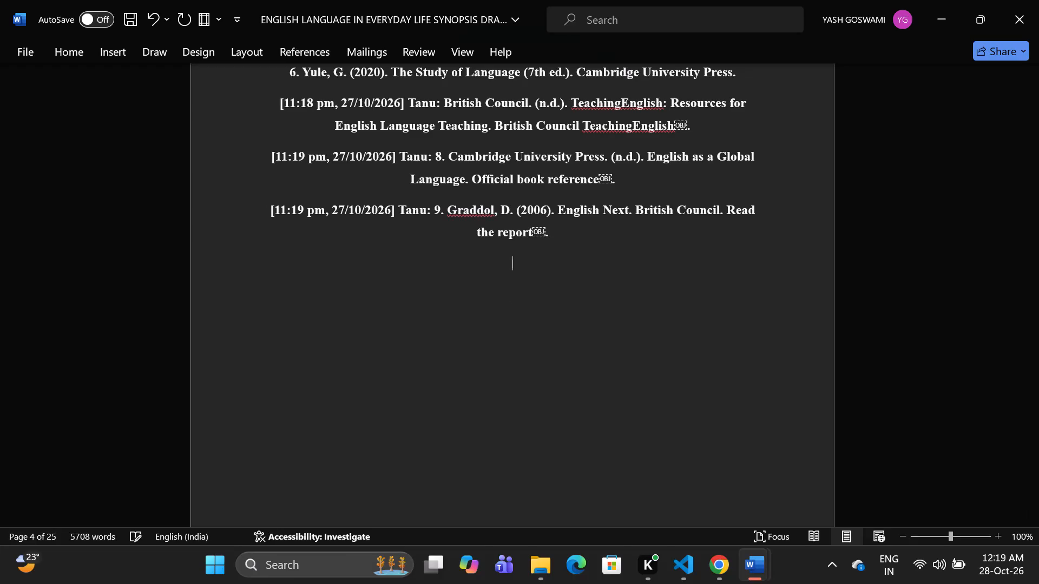
# Paste the copied sentence "These sources cover English as a global language, language learning, grammar, and communication." below the reference list, leaving blank lines between.
pyautogui.press('Return')
pyautogui.press('Return')
pyautogui.hotkey('ctrl', 'v')
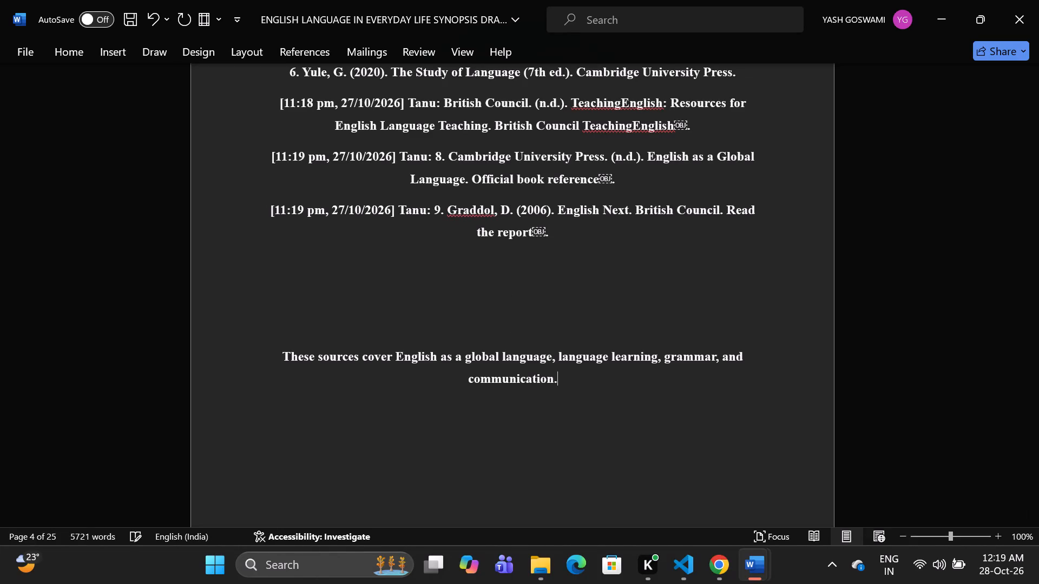
# Add two more blank paragraphs directly above the closing "These sources cover English as a global language" sentence.
pyautogui.press('Left')
pyautogui.press('Up')
pyautogui.press('Left')
pyautogui.press('Left')
pyautogui.press('Left')
pyautogui.press('Left')
pyautogui.press('Left')
pyautogui.press('Left')
pyautogui.press('Left')
pyautogui.press('Left')
pyautogui.press('Left')
pyautogui.press('Left')
pyautogui.press('Left')
pyautogui.press('Left')
pyautogui.press('Left')
pyautogui.press('Left')
pyautogui.press('Left')
pyautogui.press('Left')
pyautogui.press('Left')
pyautogui.press('Left')
pyautogui.press('Left')
pyautogui.press('Left')
pyautogui.press('Left')
pyautogui.press('Left')
pyautogui.press('Left')
pyautogui.press('Left')
pyautogui.press('Left')
pyautogui.press('Return')
pyautogui.press('Return')
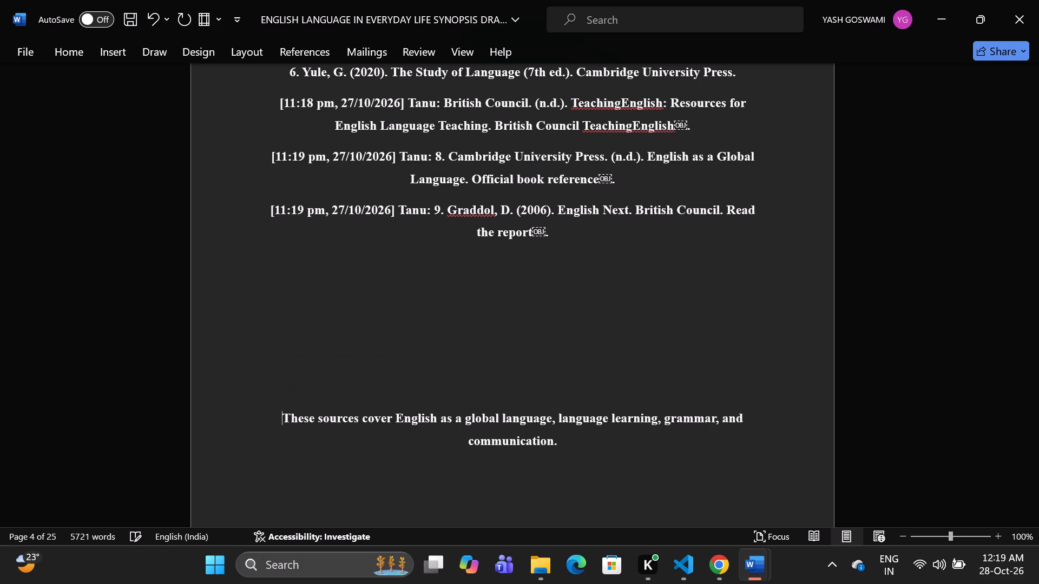
# Delete the chat timestamp and sender name in front of the first reference, "Crystal, D. (2003)", under the REFERENCE heading.
pyautogui.press('Up')
pyautogui.press('Up')
pyautogui.press('Up')
pyautogui.press('Up')
pyautogui.press('Up')
pyautogui.press('Up')
pyautogui.press('Up')
pyautogui.press('Up')
pyautogui.press('Up')
pyautogui.press('Up')
pyautogui.press('Up')
pyautogui.press('Up')
pyautogui.press('Up')
pyautogui.press('Up')
pyautogui.press('Up')
pyautogui.press('Up')
pyautogui.press('Up')
pyautogui.press('Up')
pyautogui.press('Up')
pyautogui.press('Up')
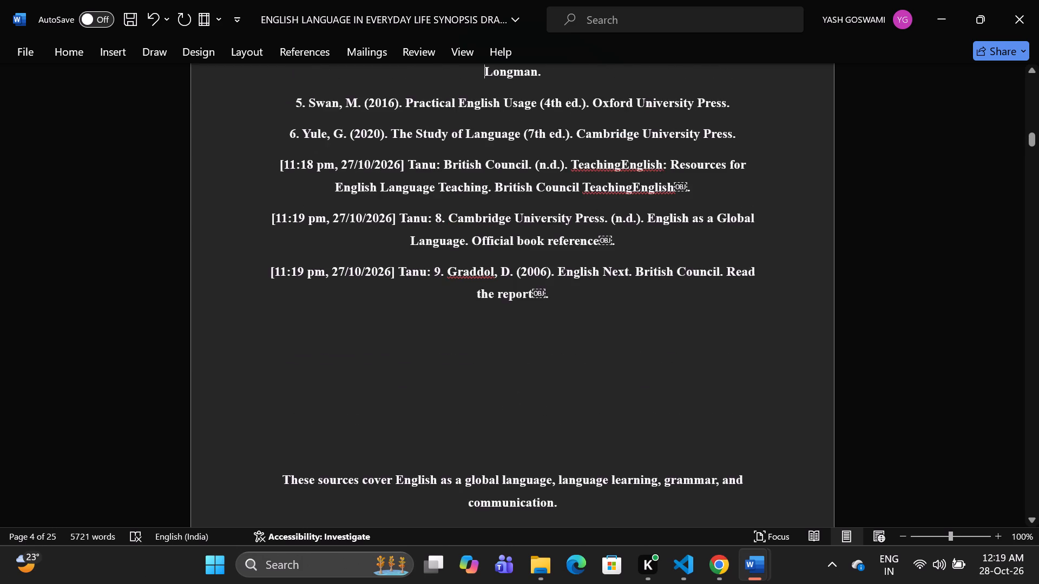
pyautogui.press('Up')
pyautogui.press('Up')
pyautogui.press('Up')
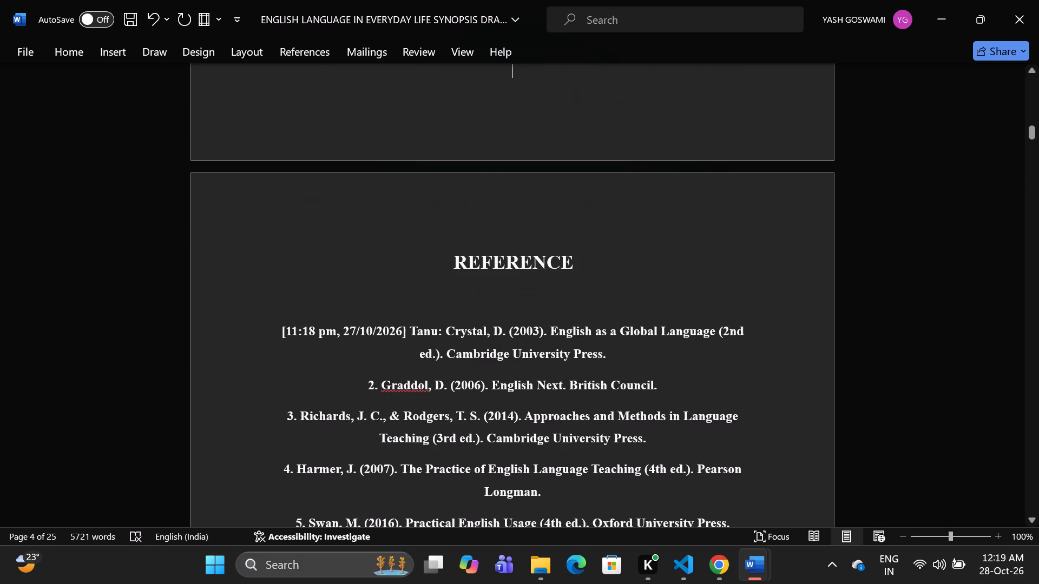
pyautogui.press('Down')
pyautogui.press('Down')
pyautogui.press('Down')
pyautogui.press('Left')
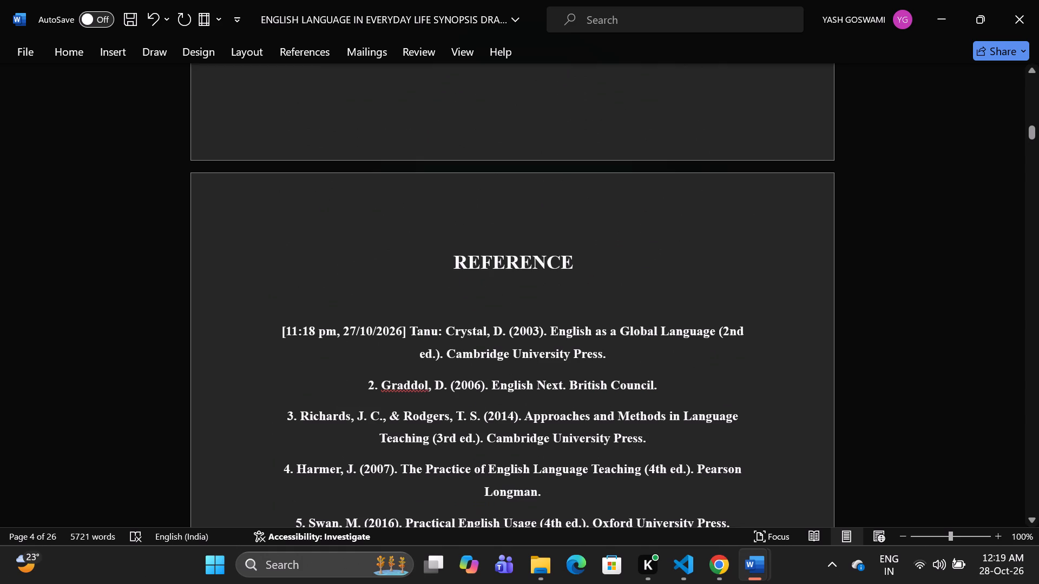
pyautogui.click(446, 333)
pyautogui.press('BackSpace')
pyautogui.press('BackSpace')
pyautogui.press('BackSpace')
pyautogui.press('BackSpace')
pyautogui.press('BackSpace')
pyautogui.press('BackSpace')
pyautogui.press('BackSpace')
pyautogui.press('BackSpace')
pyautogui.press('BackSpace')
pyautogui.press('BackSpace')
pyautogui.press('BackSpace')
pyautogui.press('BackSpace')
pyautogui.press('BackSpace')
pyautogui.press('BackSpace')
pyautogui.press('BackSpace')
pyautogui.press('BackSpace')
pyautogui.press('BackSpace')
pyautogui.press('BackSpace')
pyautogui.press('BackSpace')
pyautogui.press('BackSpace')
pyautogui.press('BackSpace')
pyautogui.press('BackSpace')
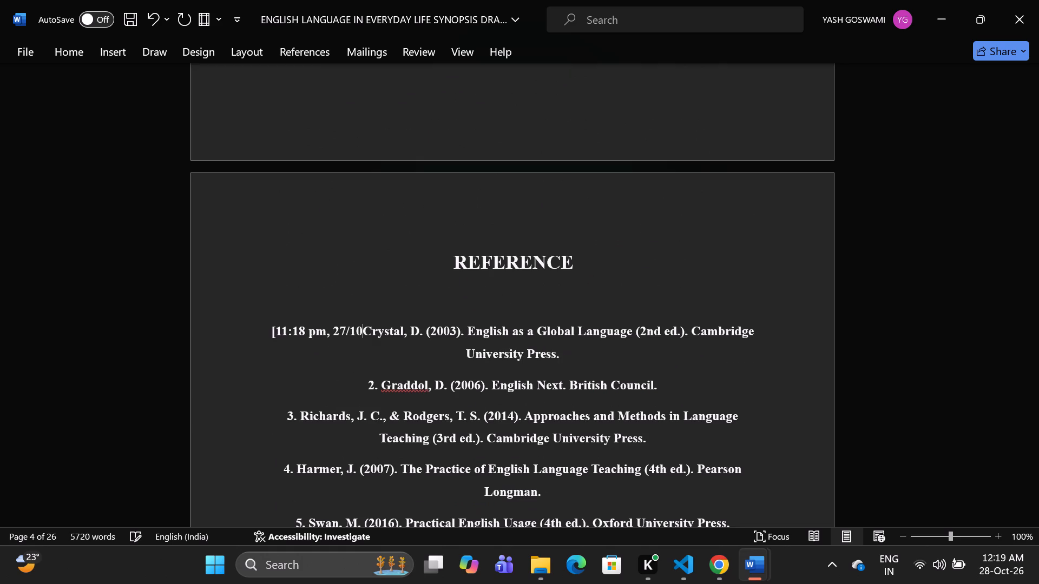
pyautogui.press('BackSpace')
pyautogui.press('BackSpace')
pyautogui.press('BackSpace')
pyautogui.press('BackSpace')
pyautogui.press('BackSpace')
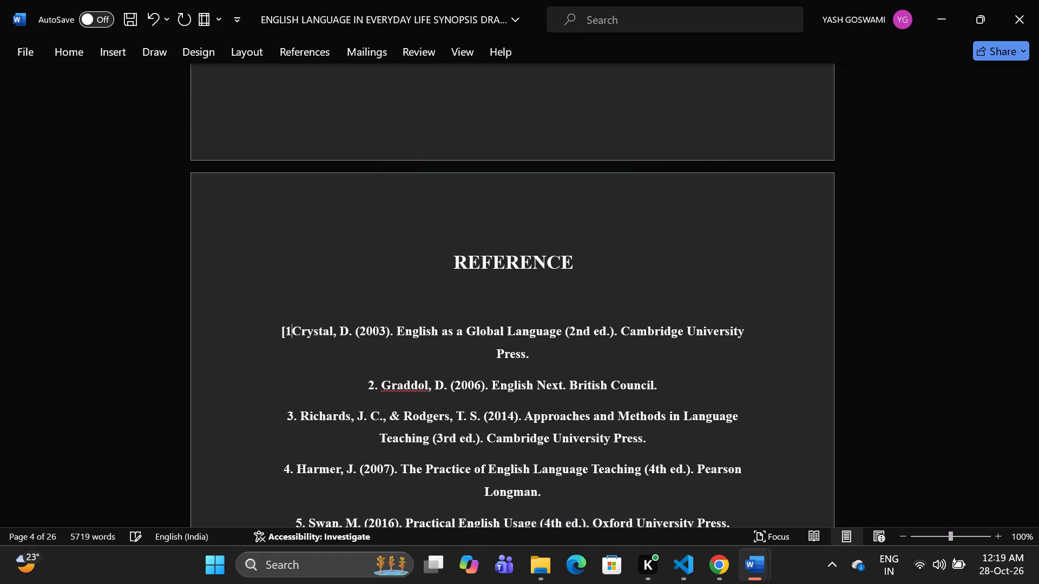
pyautogui.press('BackSpace')
pyautogui.press('BackSpace')
pyautogui.press('Down')
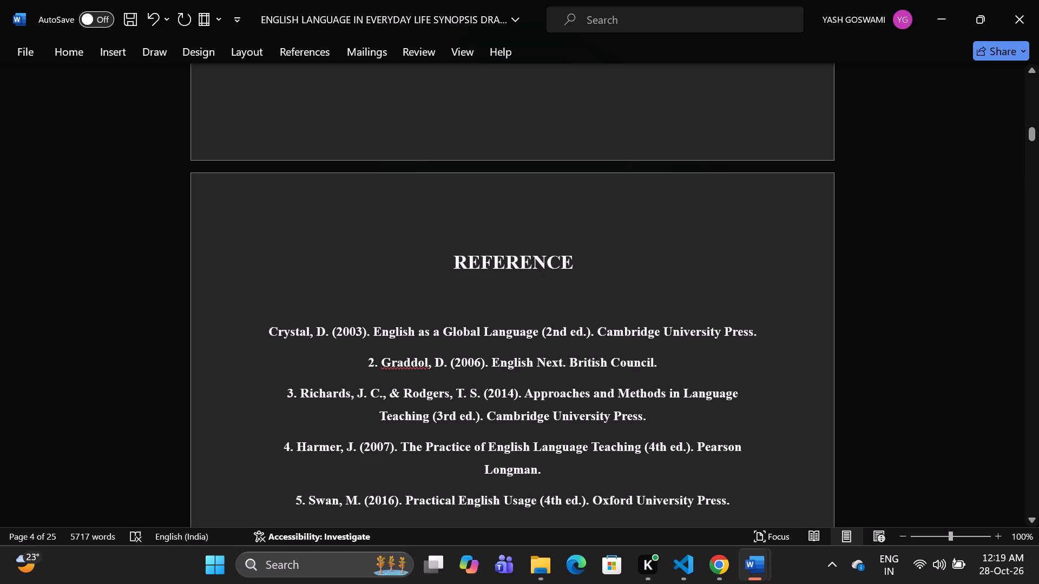
# Delete the chat timestamp and sender name in front of the "British Council. (n.d.). TeachingEnglish" reference.
pyautogui.scroll(-2, 300, 318)
pyautogui.scroll(-1, 342, 341)
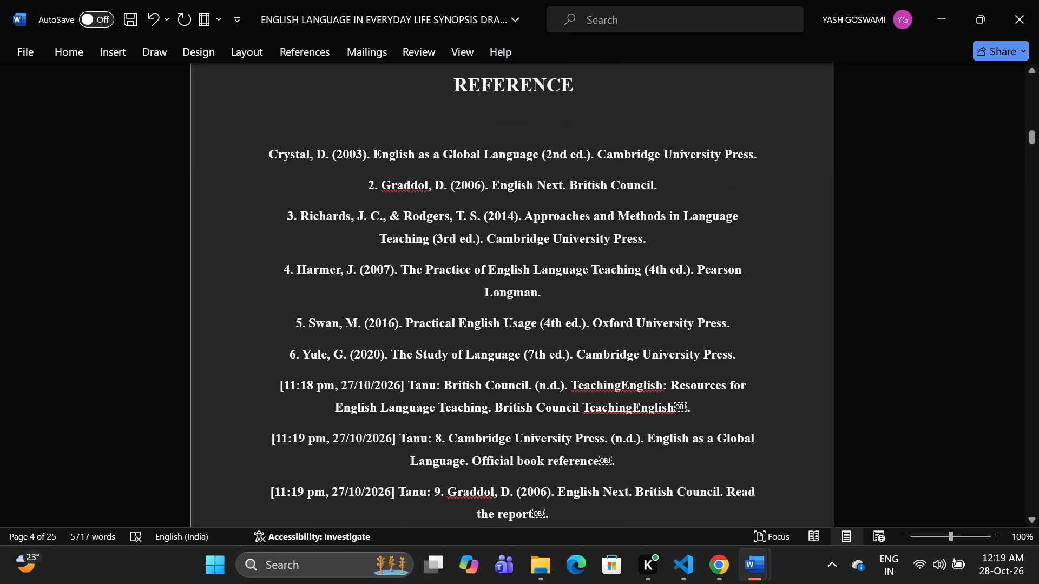
pyautogui.click(436, 386)
pyautogui.press('Right')
pyautogui.press('BackSpace')
pyautogui.press('BackSpace')
pyautogui.press('BackSpace')
pyautogui.press('BackSpace')
pyautogui.press('BackSpace')
pyautogui.press('BackSpace')
pyautogui.press('BackSpace')
pyautogui.press('BackSpace')
pyautogui.press('BackSpace')
pyautogui.press('BackSpace')
pyautogui.press('BackSpace')
pyautogui.press('BackSpace')
pyautogui.press('BackSpace')
pyautogui.press('BackSpace')
pyautogui.press('BackSpace')
pyautogui.press('BackSpace')
pyautogui.press('BackSpace')
pyautogui.press('BackSpace')
pyautogui.press('BackSpace')
pyautogui.press('BackSpace')
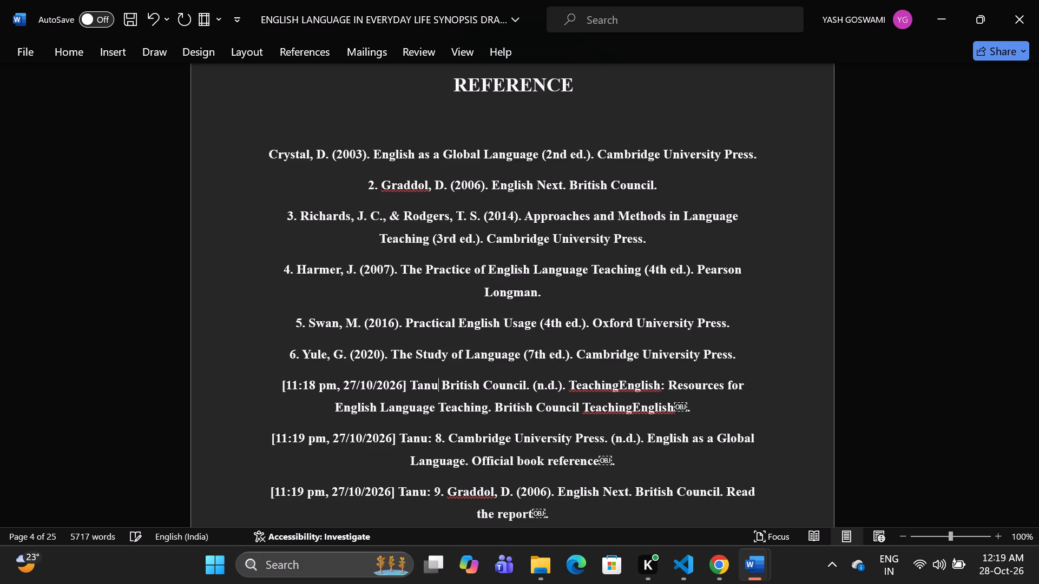
pyautogui.press('BackSpace')
pyautogui.press('BackSpace')
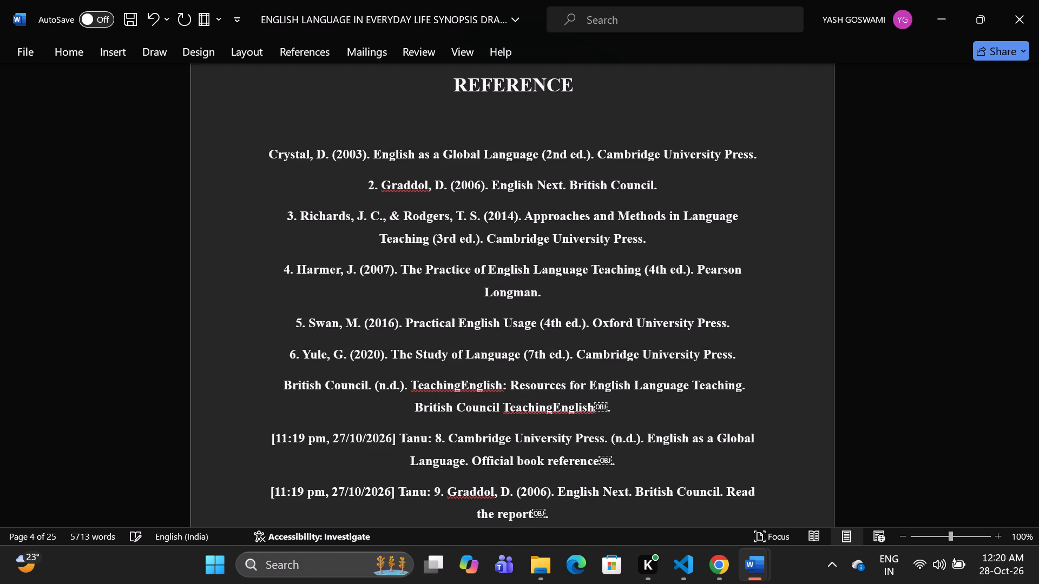
# Delete the chat timestamp and sender name in front of reference 8, "Cambridge University Press. (n.d.)".
pyautogui.press('Down')
pyautogui.press('Right')
pyautogui.press('Down')
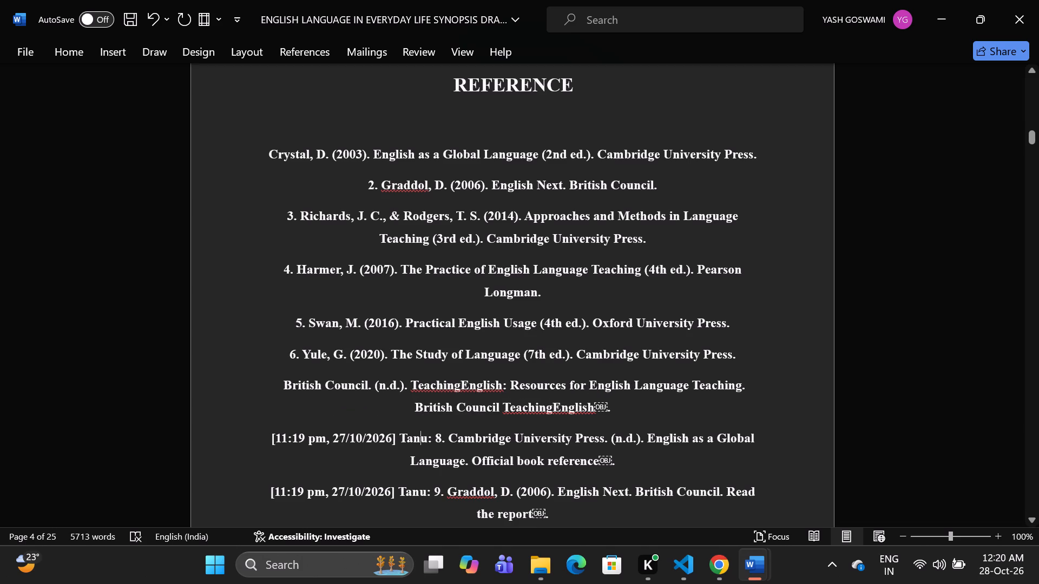
pyautogui.click(430, 435)
pyautogui.press('BackSpace')
pyautogui.press('BackSpace')
pyautogui.press('BackSpace')
pyautogui.press('BackSpace')
pyautogui.press('BackSpace')
pyautogui.press('BackSpace')
pyautogui.press('BackSpace')
pyautogui.press('BackSpace')
pyautogui.press('BackSpace')
pyautogui.press('BackSpace')
pyautogui.press('BackSpace')
pyautogui.press('BackSpace')
pyautogui.press('BackSpace')
pyautogui.press('BackSpace')
pyautogui.press('BackSpace')
pyautogui.press('BackSpace')
pyautogui.press('BackSpace')
pyautogui.press('BackSpace')
pyautogui.press('BackSpace')
pyautogui.press('BackSpace')
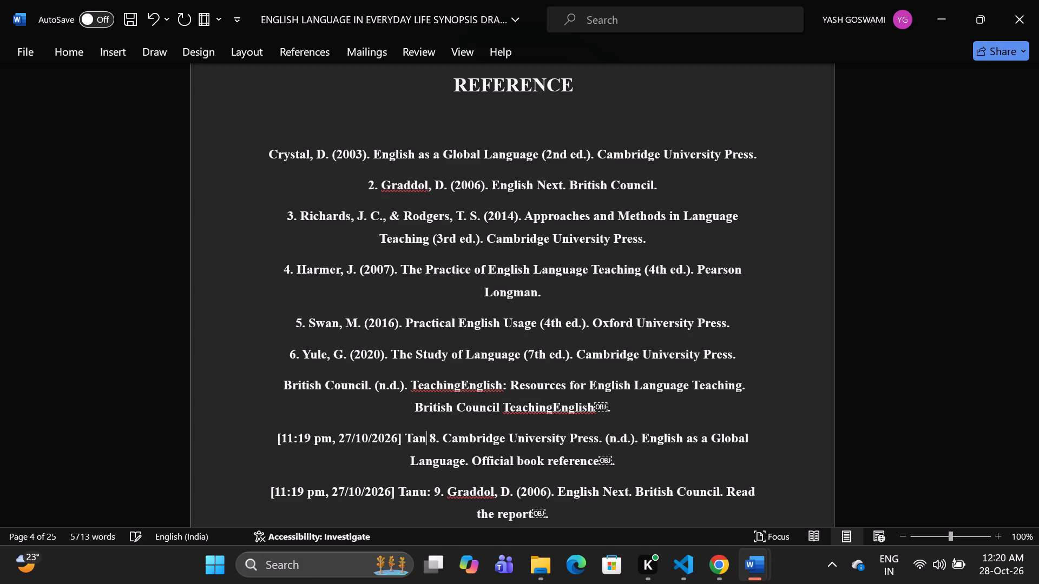
pyautogui.press('BackSpace')
pyautogui.press('BackSpace')
pyautogui.press('BackSpace')
pyautogui.press('BackSpace')
pyautogui.press('BackSpace')
pyautogui.press('BackSpace')
pyautogui.press('BackSpace')
pyautogui.press('BackSpace')
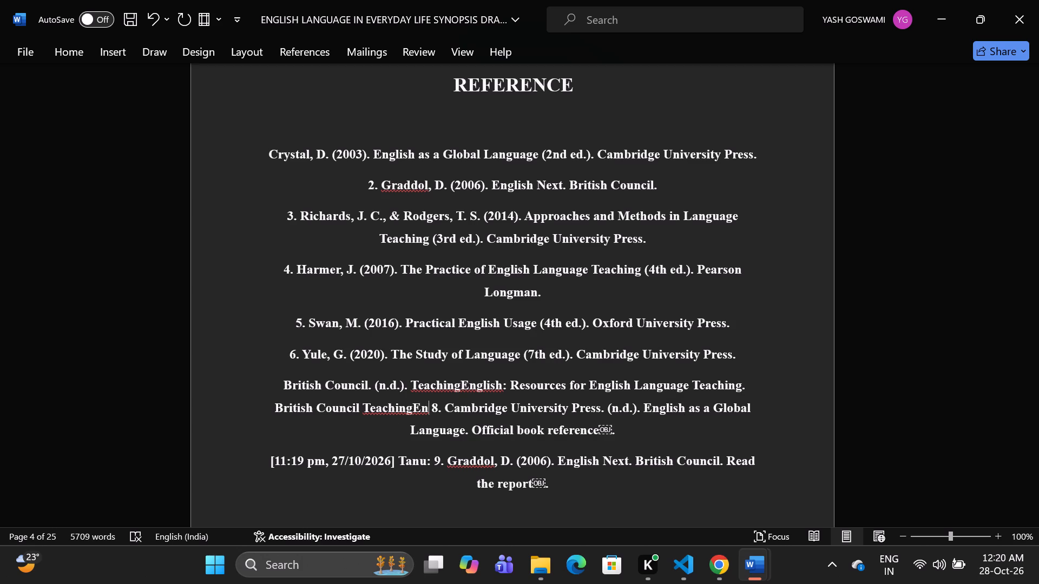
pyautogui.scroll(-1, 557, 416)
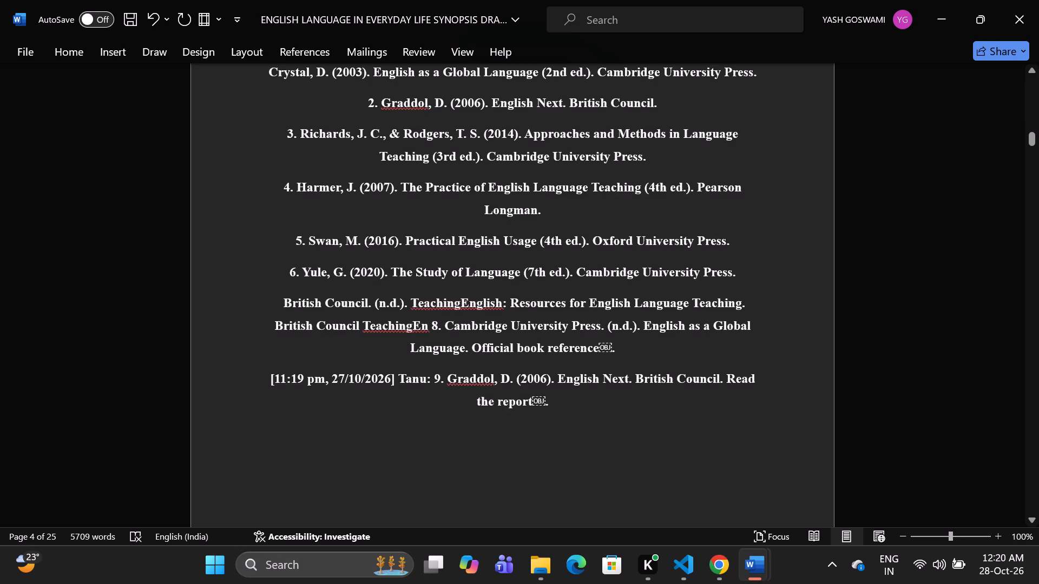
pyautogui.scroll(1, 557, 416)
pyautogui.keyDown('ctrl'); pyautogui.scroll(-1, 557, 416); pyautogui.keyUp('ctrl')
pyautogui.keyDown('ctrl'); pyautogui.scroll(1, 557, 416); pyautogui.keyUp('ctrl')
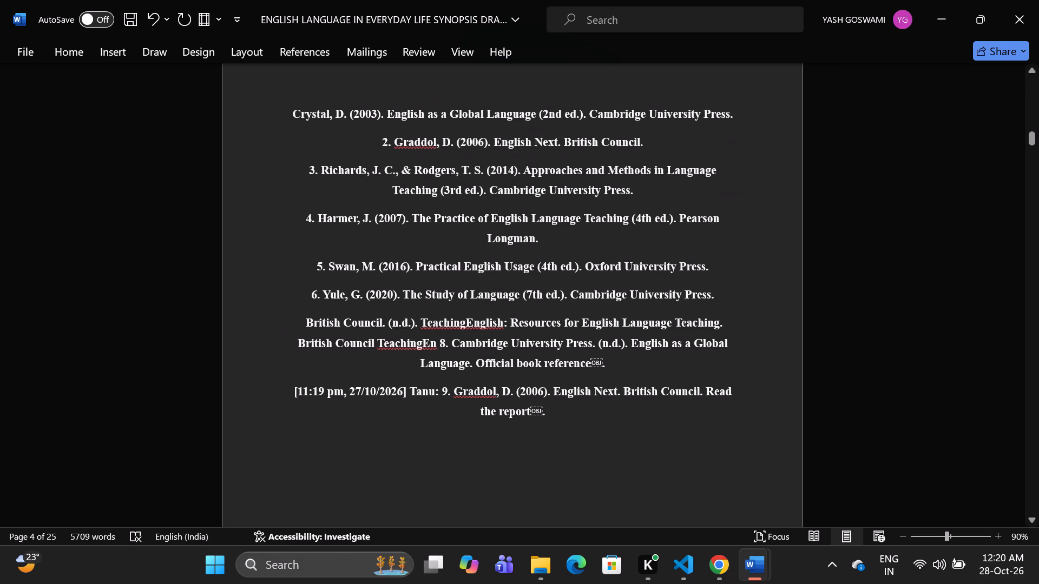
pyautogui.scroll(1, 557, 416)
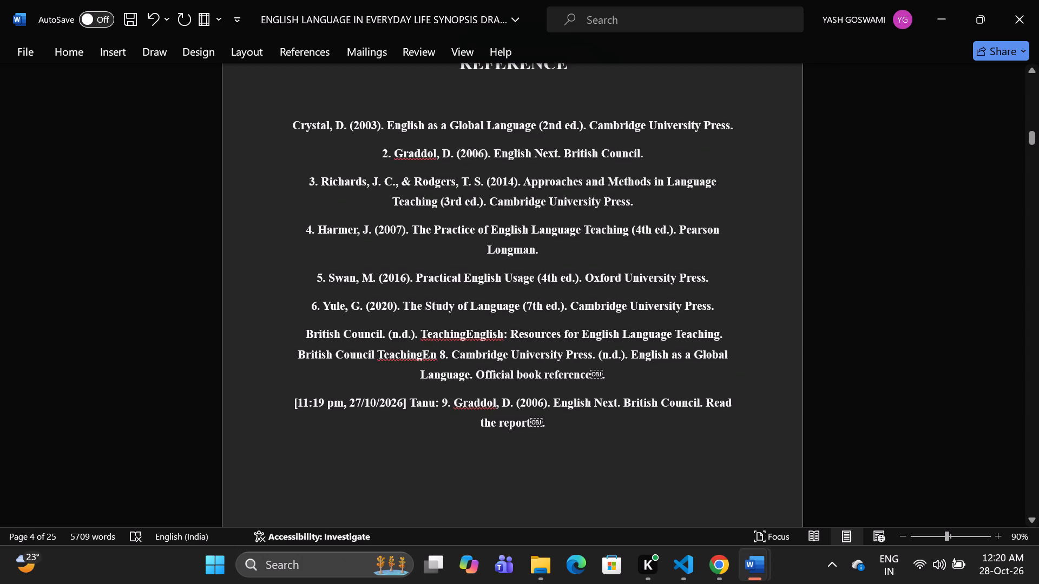
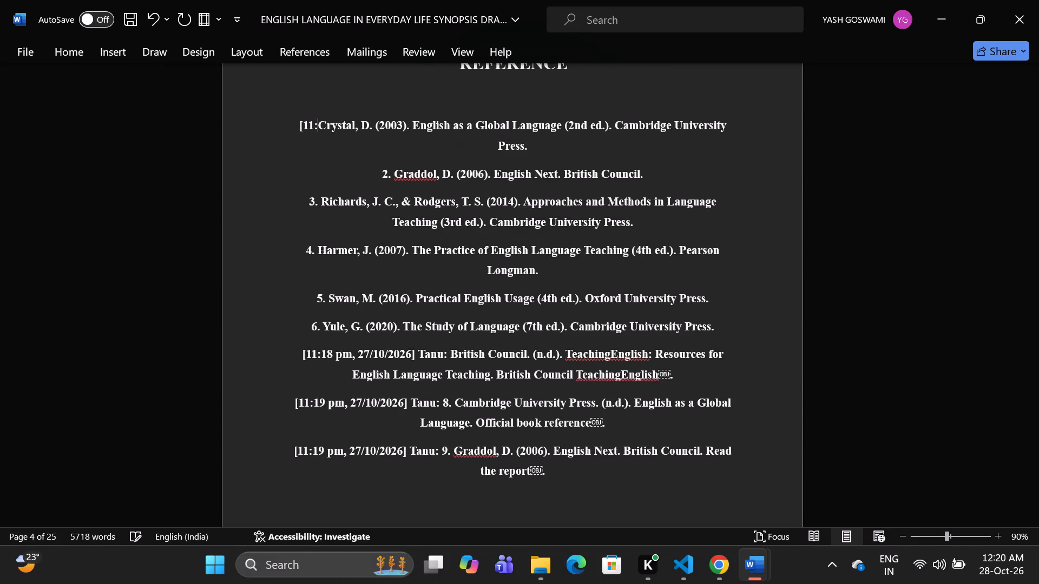
# Delete the leftover timestamp fragment in front of the first reference, "Crystal, D. (2003)".
pyautogui.press('BackSpace')
pyautogui.press('BackSpace')
pyautogui.press('BackSpace')
pyautogui.press('BackSpace')
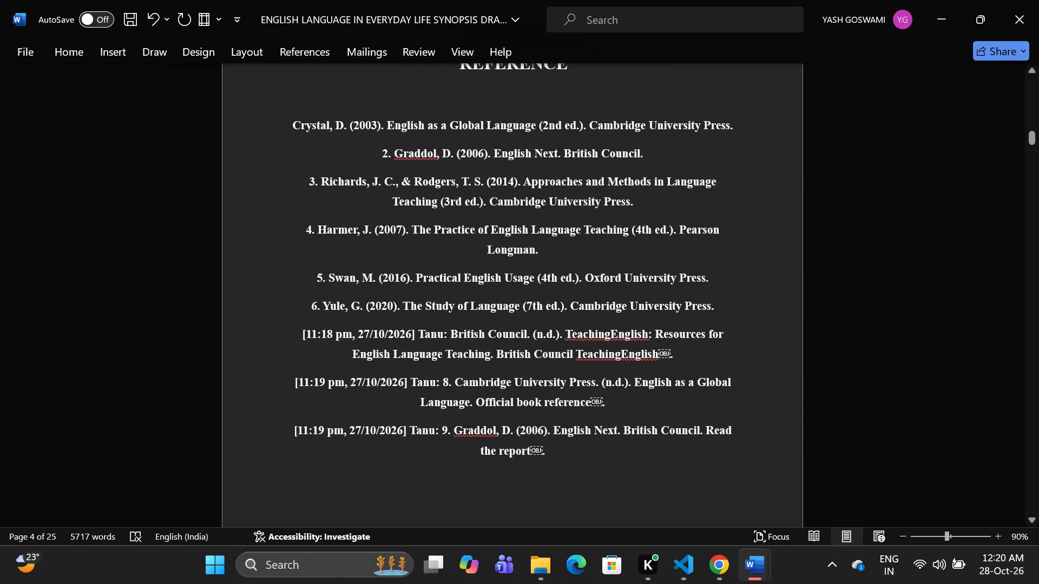
# Clean the "British Council. (n.d.)" reference by deleting its leading timestamp and sender name and replacing the stray object symbol at its end with a period.
pyautogui.moveTo(304, 338); pyautogui.dragTo(390, 334)
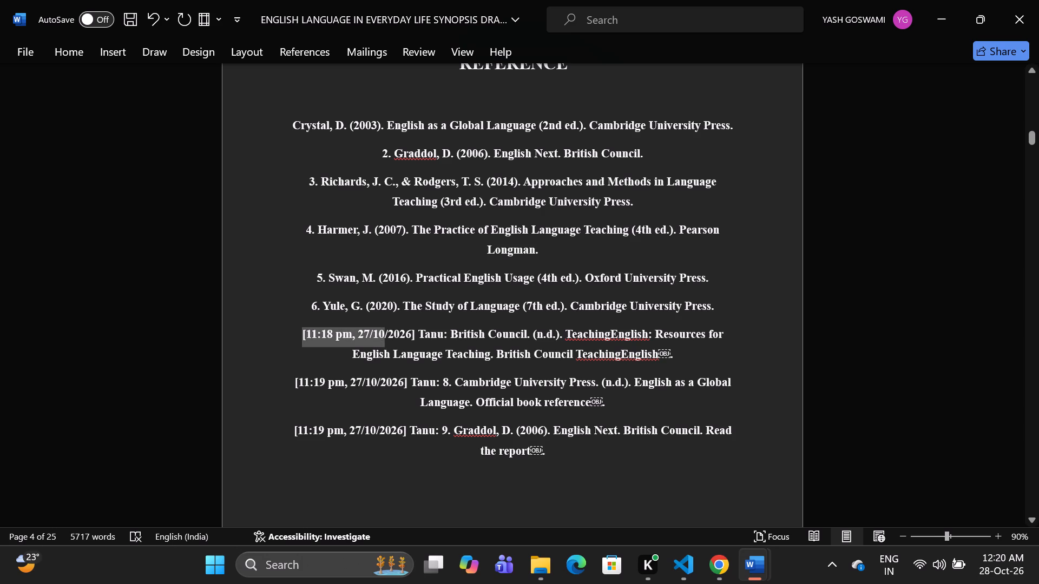
pyautogui.moveTo(390, 334); pyautogui.dragTo(447, 334)
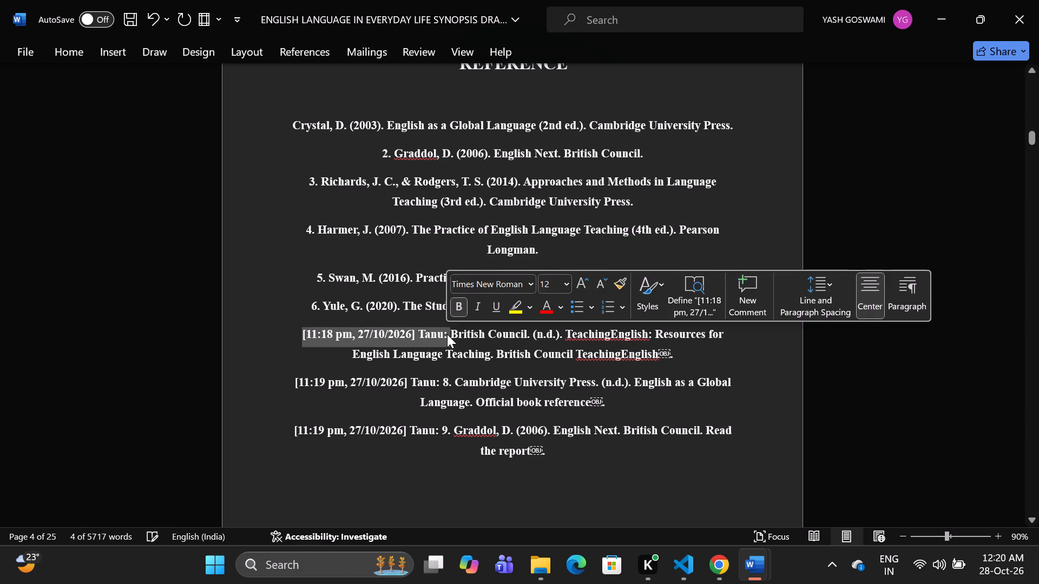
pyautogui.press('BackSpace')
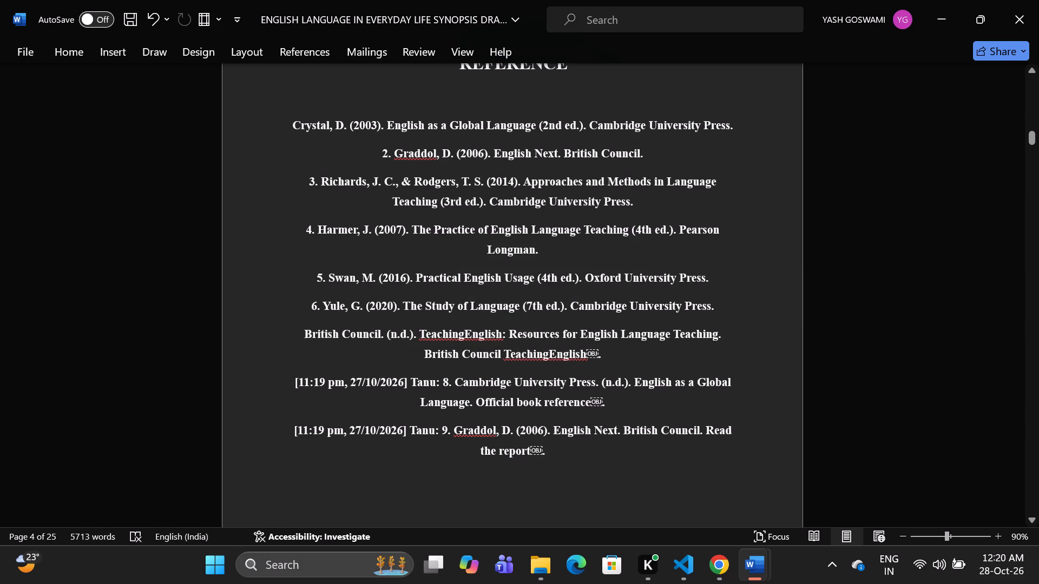
pyautogui.click(622, 353)
pyautogui.press('BackSpace')
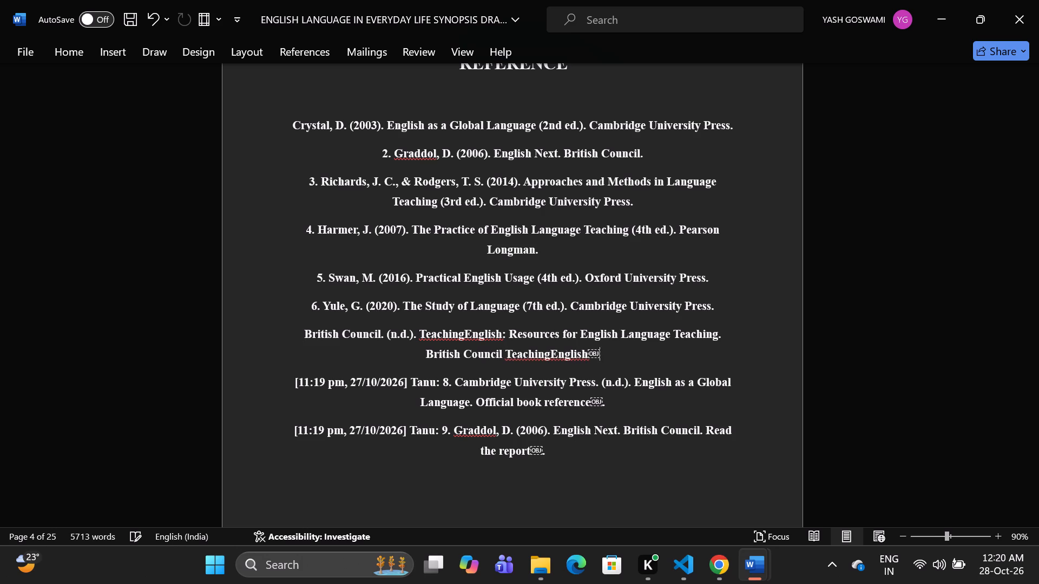
pyautogui.press('BackSpace')
pyautogui.press('.')
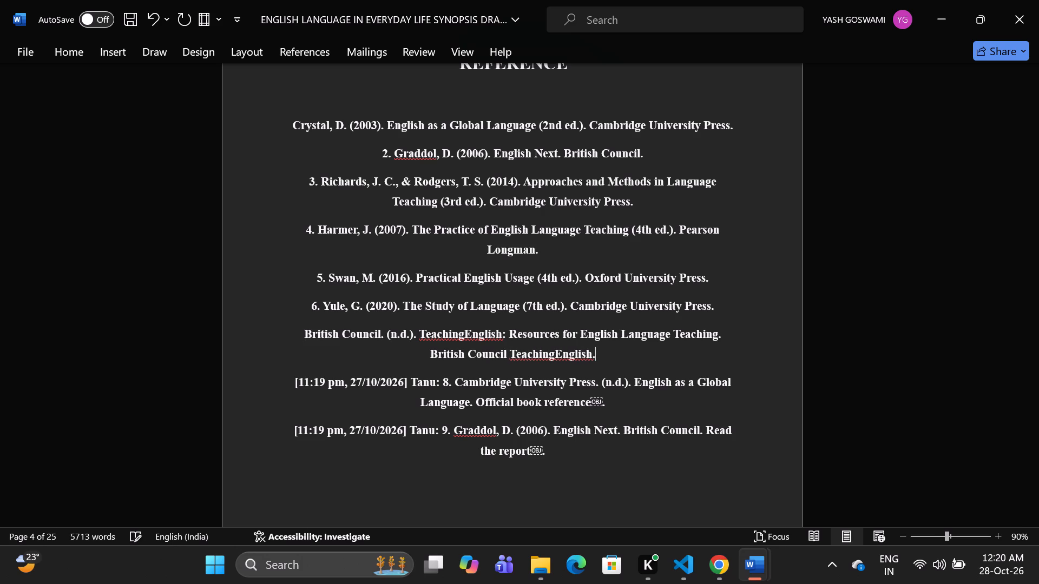
# Clean reference 8, "Cambridge University Press. (n.d.)", by deleting its closing period and stray object symbol, plus the leading timestamp and sender name.
pyautogui.click(619, 407)
pyautogui.press('BackSpace')
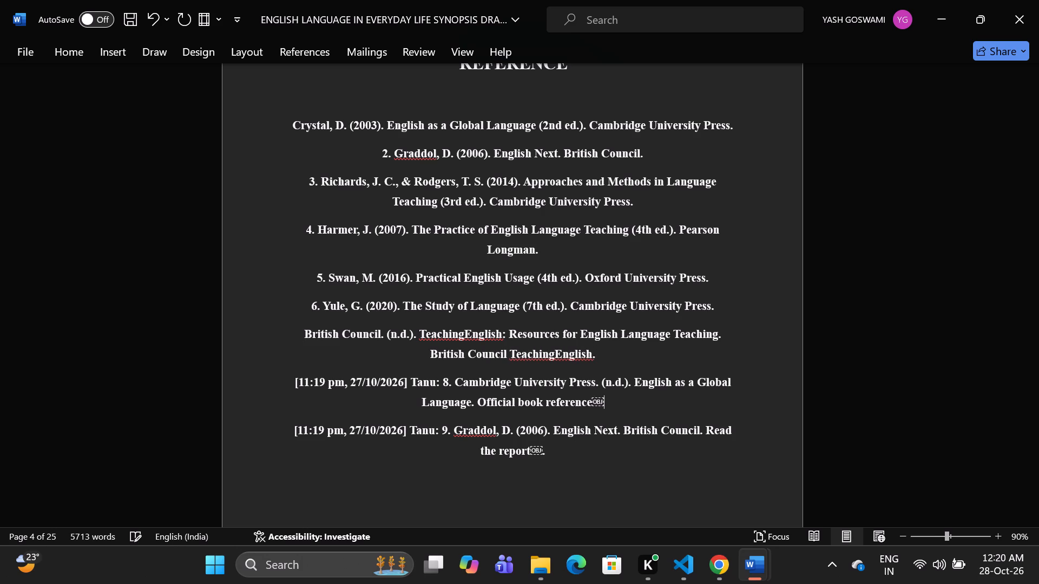
pyautogui.press('BackSpace')
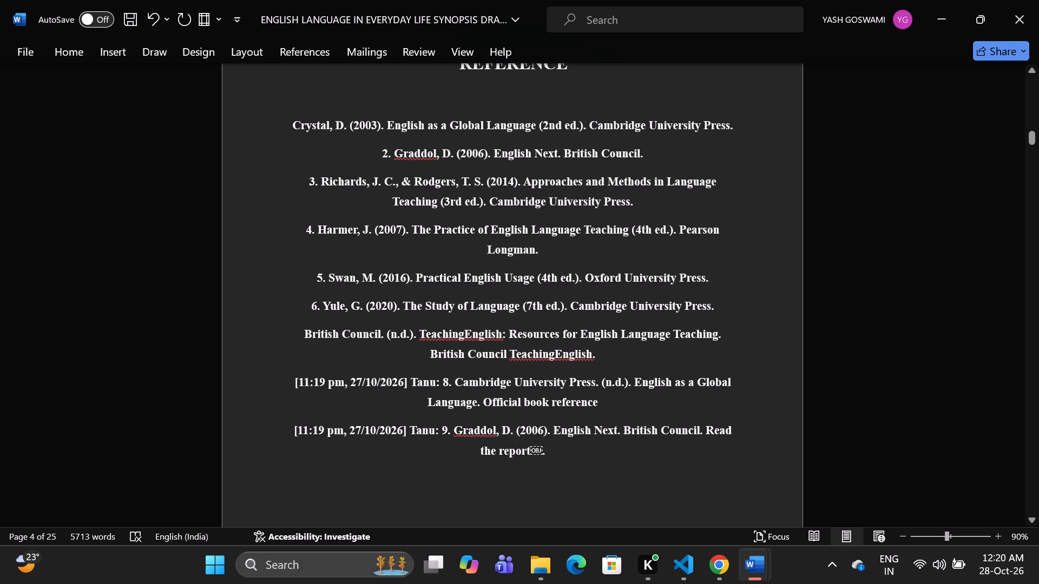
pyautogui.moveTo(287, 382); pyautogui.dragTo(438, 381)
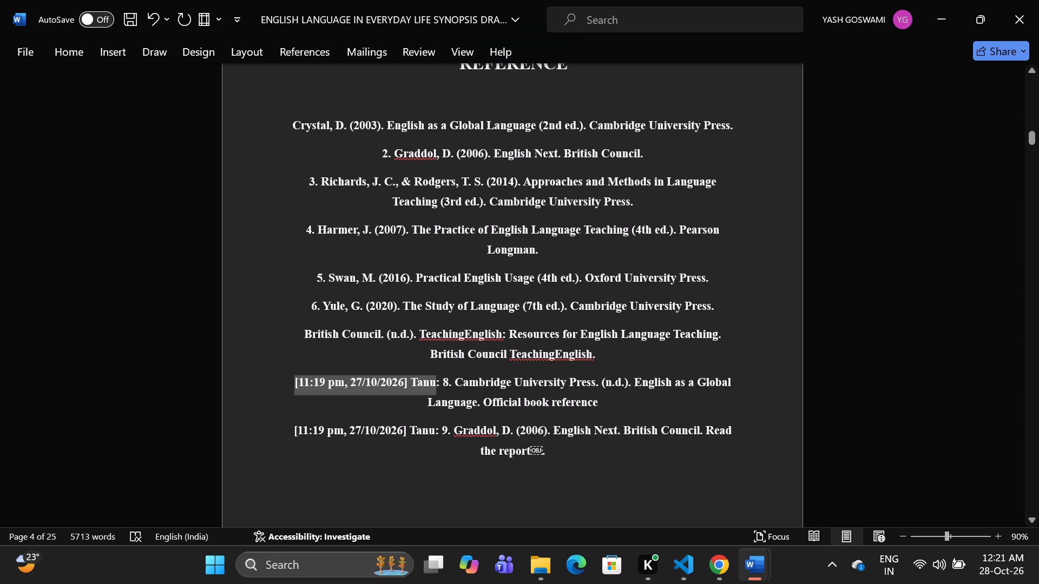
pyautogui.moveTo(438, 381); pyautogui.dragTo(441, 381)
pyautogui.press('BackSpace')
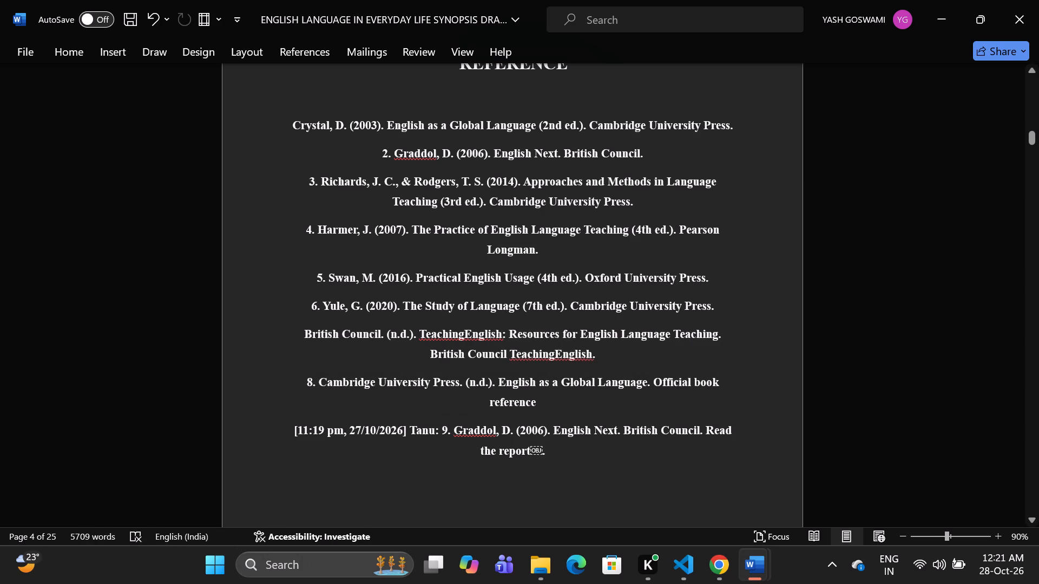
# Delete the chat timestamp and sender name in front of reference 9, "Graddol, D. (2006)".
pyautogui.moveTo(295, 430); pyautogui.dragTo(430, 435)
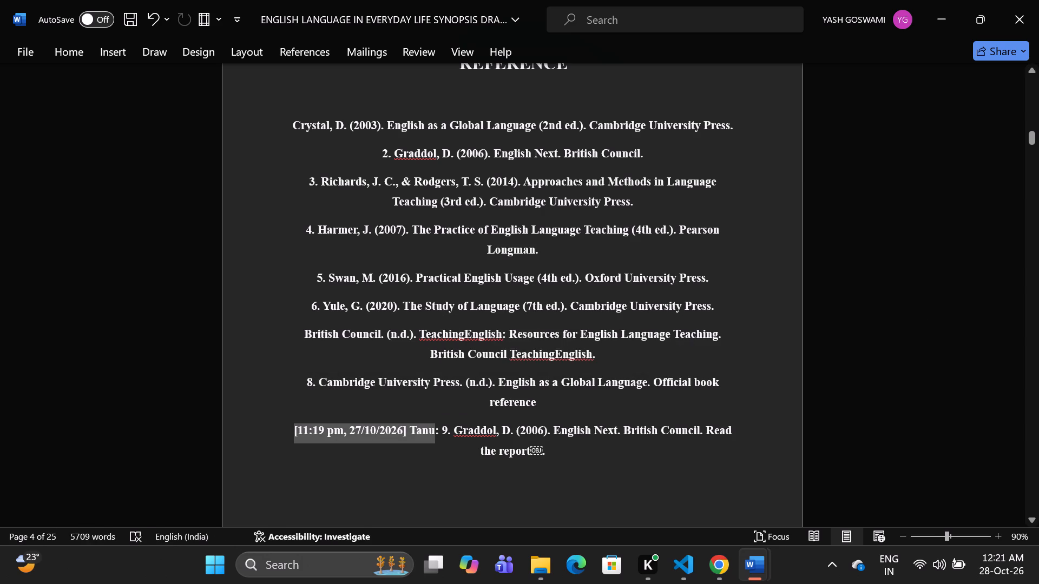
pyautogui.moveTo(430, 435); pyautogui.dragTo(438, 435)
pyautogui.moveTo(438, 435); pyautogui.dragTo(442, 435)
pyautogui.press('BackSpace')
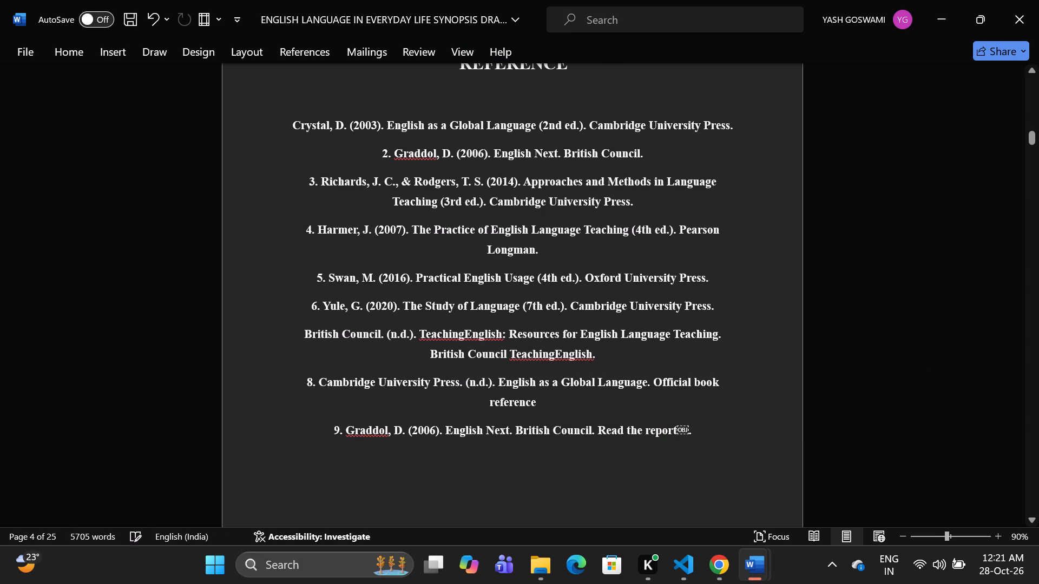
# Save the synopsis document with the cleaned reference list.
pyautogui.scroll(1, 748, 384)
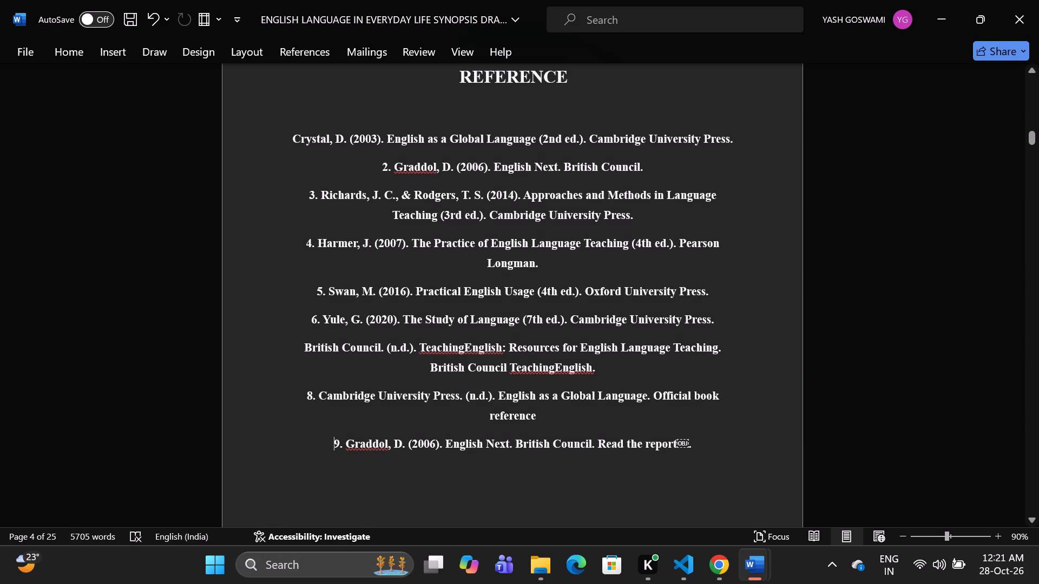
pyautogui.scroll(2, 748, 384)
pyautogui.hotkey('ctrl', 's')
pyautogui.hotkey('ctrl', 's')
pyautogui.hotkey('ctrl', 's')
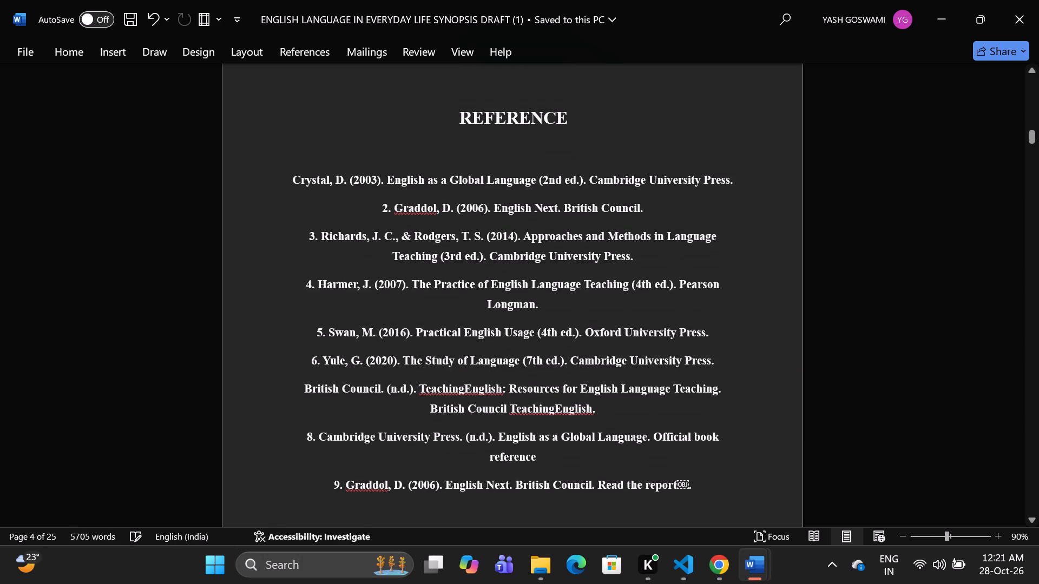
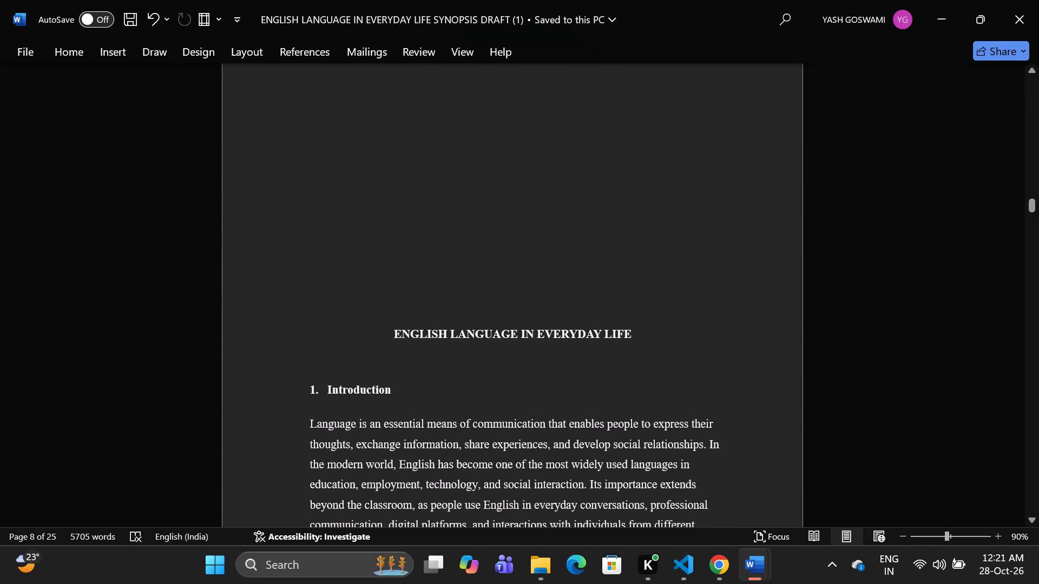
# Remove the blank lines above the "ENGLISH LANGUAGE IN EVERYDAY LIFE" heading so it starts at the top margin of the Introduction page.
pyautogui.scroll(1, 476, 349)
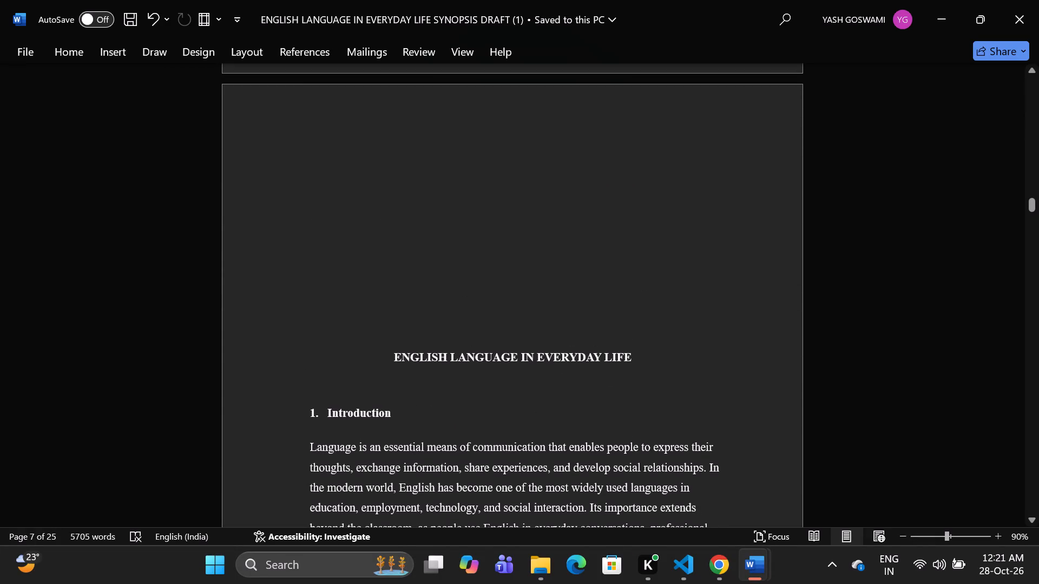
pyautogui.click(397, 357)
pyautogui.press('BackSpace')
pyautogui.press('BackSpace')
pyautogui.press('BackSpace')
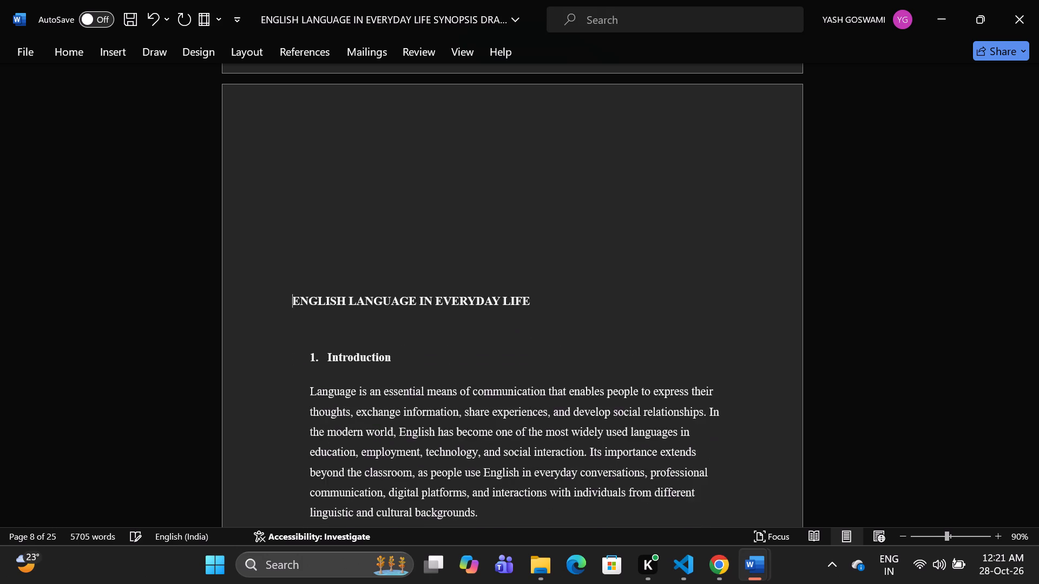
pyautogui.press('BackSpace')
pyautogui.press('BackSpace')
pyautogui.press('BackSpace')
pyautogui.press('BackSpace')
pyautogui.press('BackSpace')
# Indent the "ENGLISH LANGUAGE IN EVERYDAY LIFE" heading with leading spaces to bring it roughly to the middle of the line.
pyautogui.press('space')
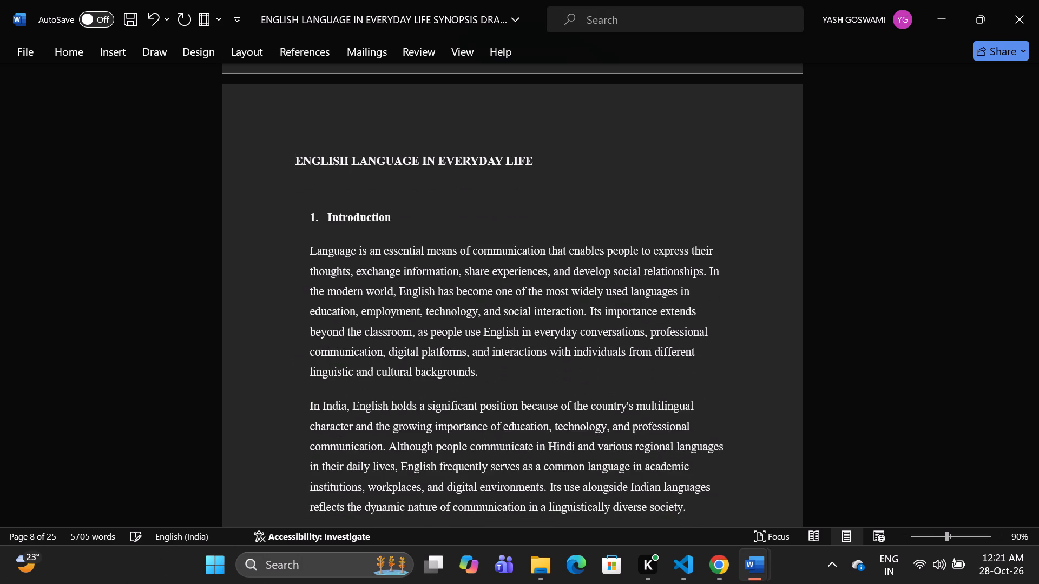
pyautogui.press('space')
pyautogui.press('space')
pyautogui.press('space')
pyautogui.press('space')
pyautogui.press('space')
pyautogui.press('space')
pyautogui.press('space')
pyautogui.press('space')
pyautogui.press('space')
pyautogui.press('space')
pyautogui.press('space')
pyautogui.press('space')
pyautogui.press('space')
pyautogui.press('space')
pyautogui.press('space')
pyautogui.press('space')
pyautogui.press('space')
pyautogui.press('space')
pyautogui.press('space')
pyautogui.press('space')
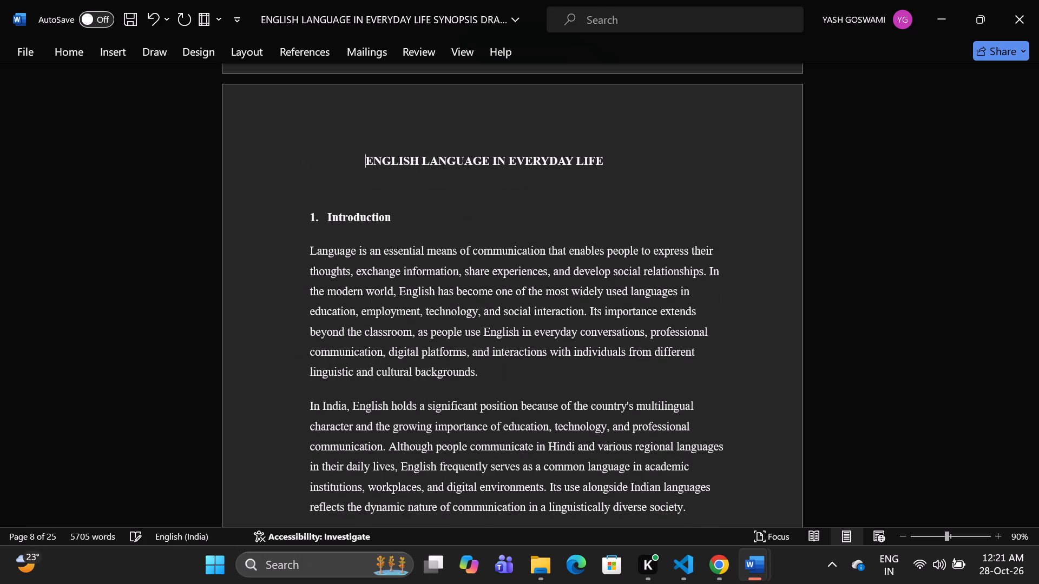
pyautogui.press('space')
pyautogui.press('space')
pyautogui.press('space')
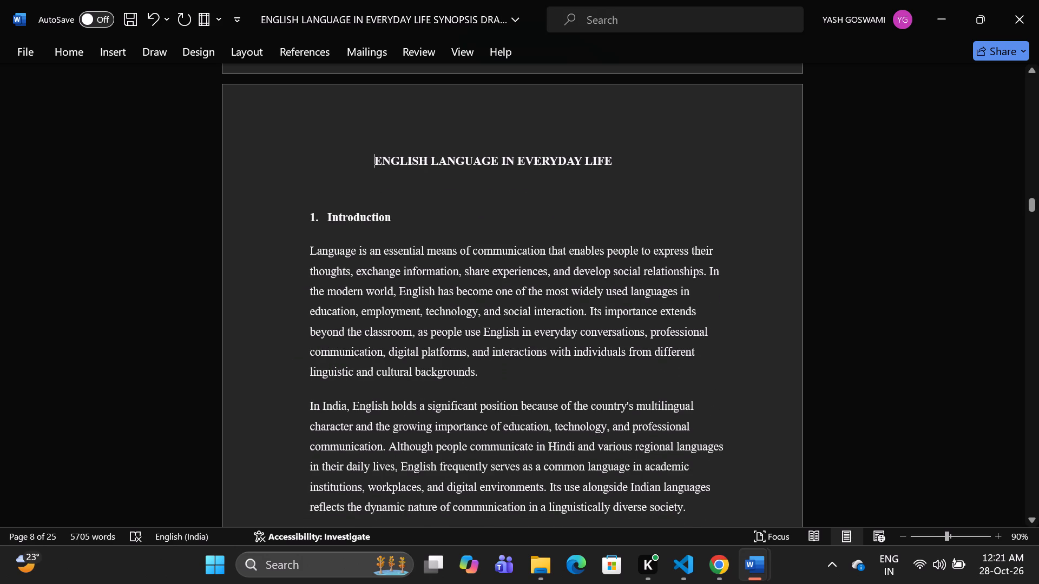
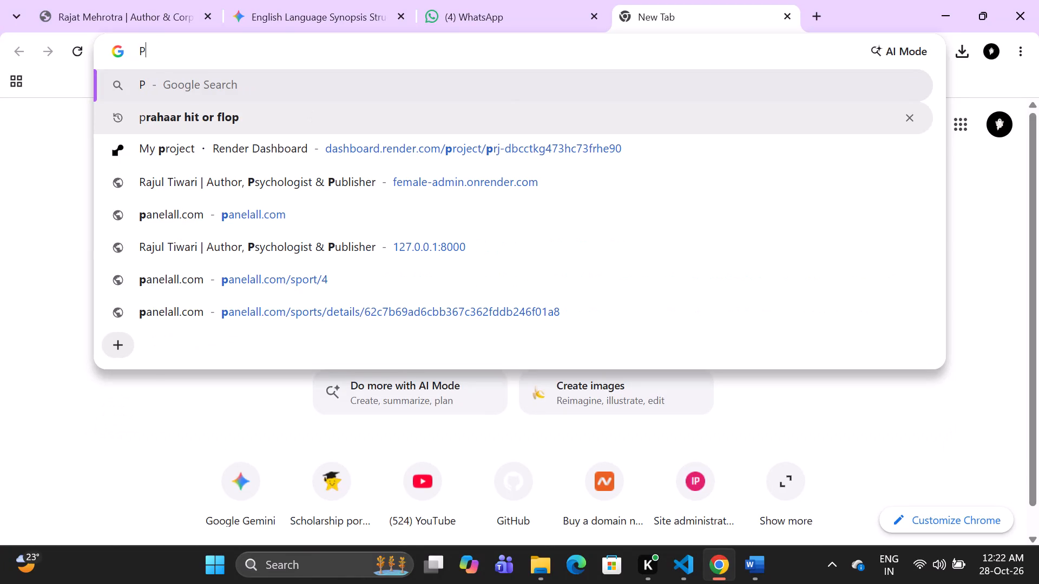
# Search the web for "ppt to pdf" and open iLovePDF's PowerPoint to PDF converter.
pyautogui.press('BackSpace')
pyautogui.write('PP')
pyautogui.press('space')
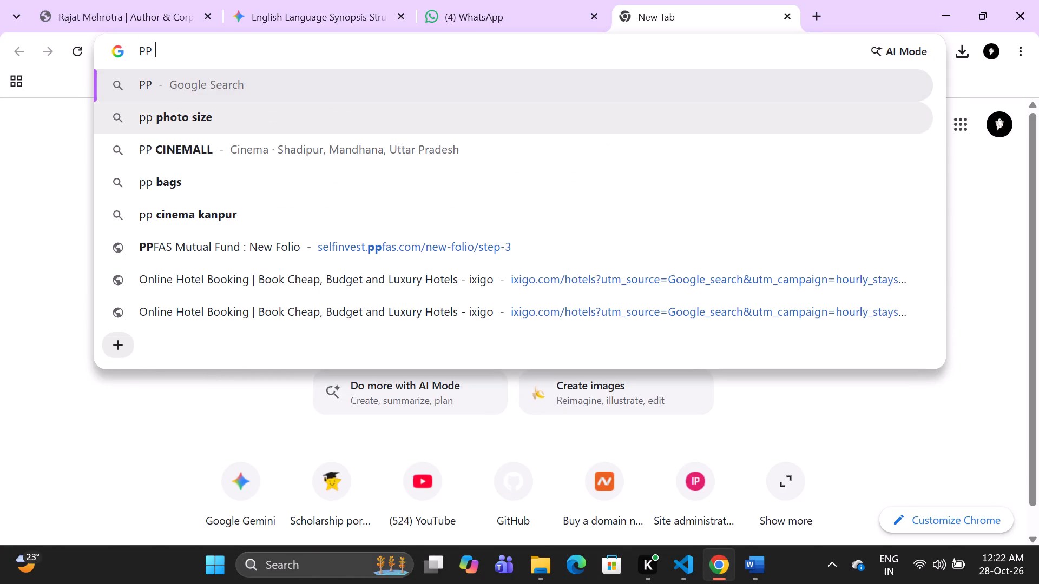
pyautogui.press('BackSpace')
pyautogui.press('BackSpace')
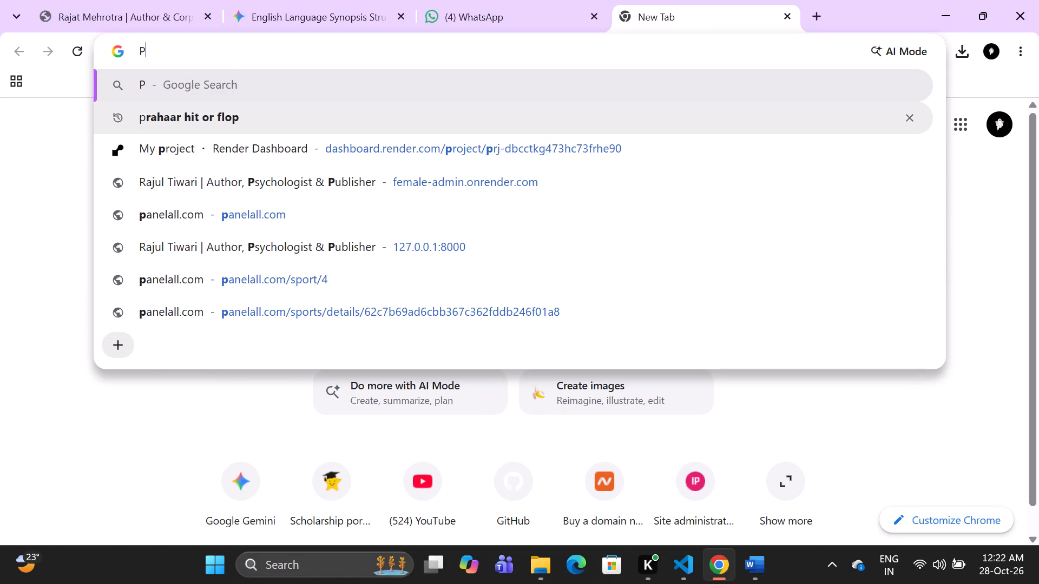
pyautogui.write('ppyt')
pyautogui.press('space')
pyautogui.press('BackSpace')
pyautogui.press('BackSpace')
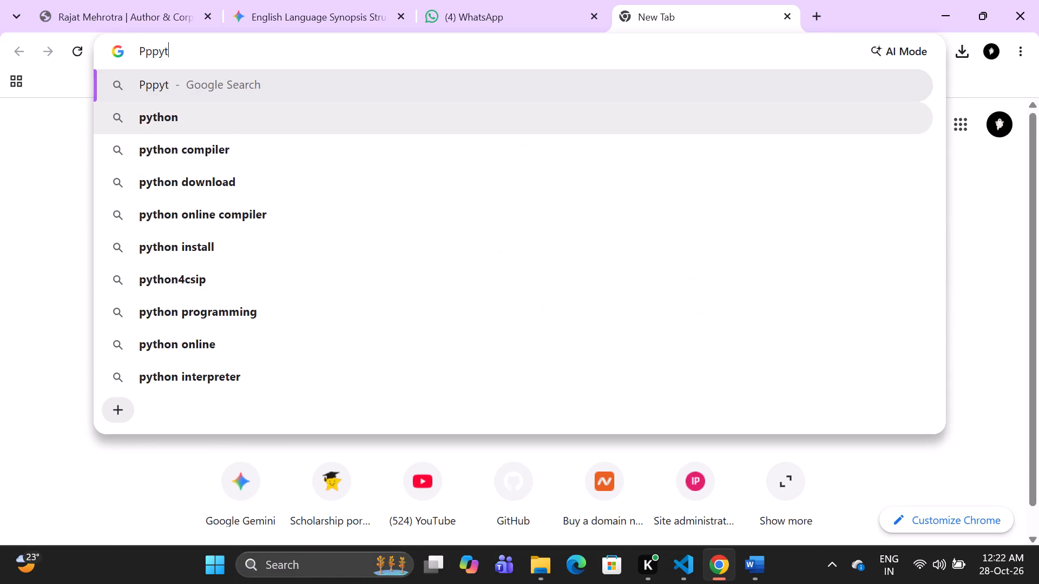
pyautogui.press('BackSpace')
pyautogui.press('BackSpace')
pyautogui.write('t')
pyautogui.press('space')
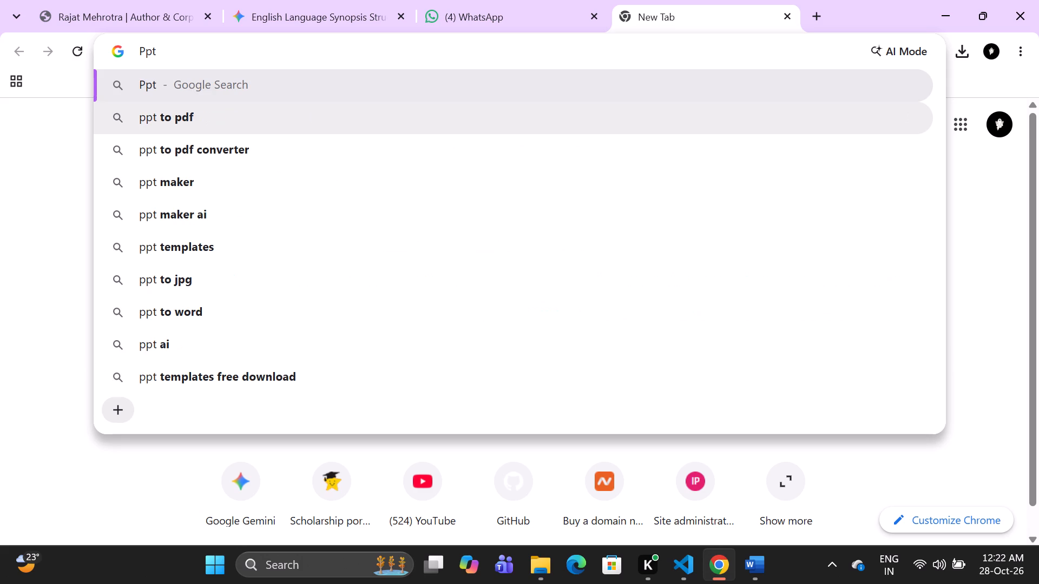
pyautogui.press('Down')
pyautogui.press('Return')
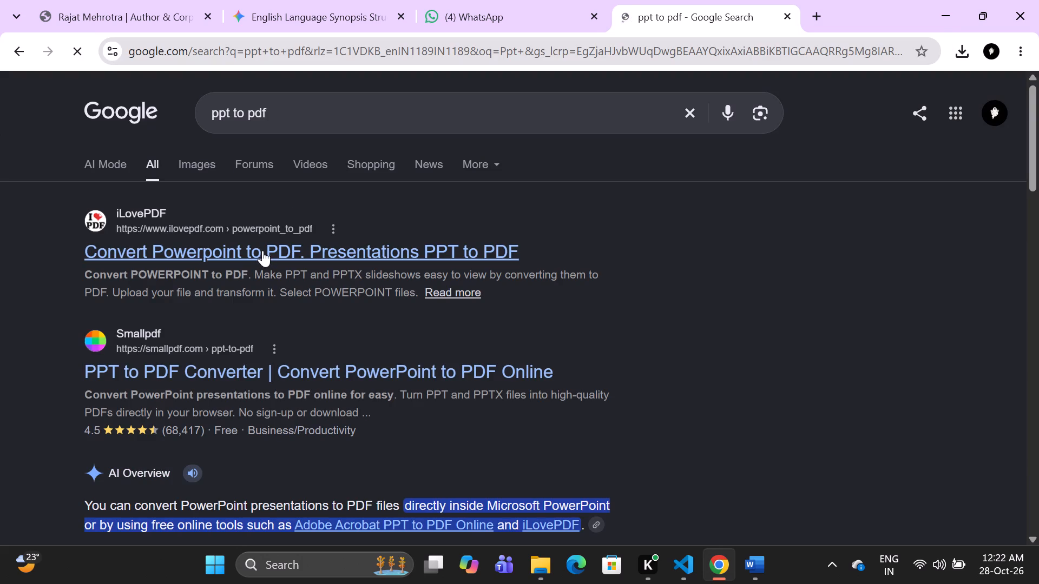
pyautogui.click(262, 248)
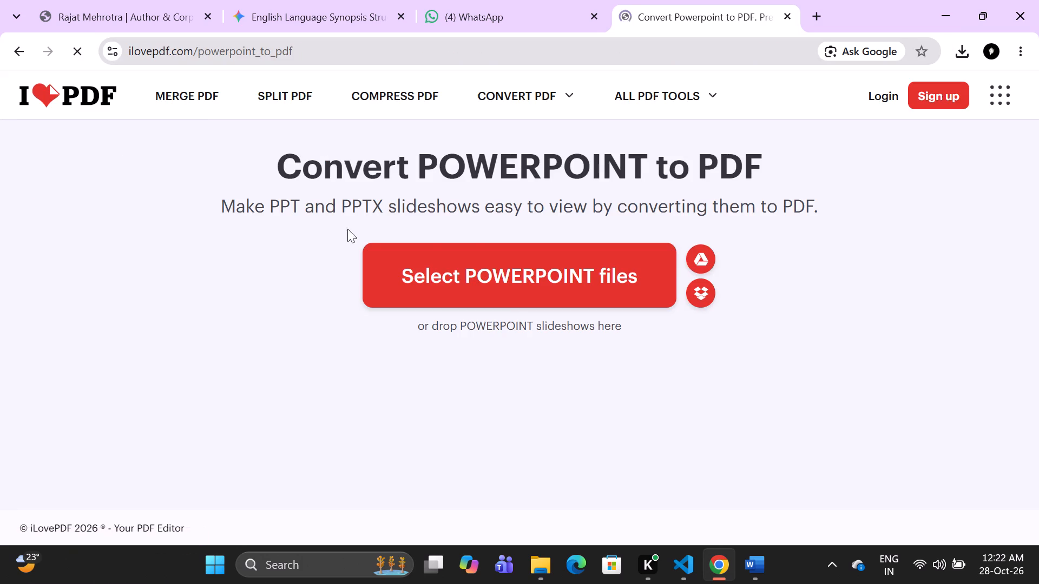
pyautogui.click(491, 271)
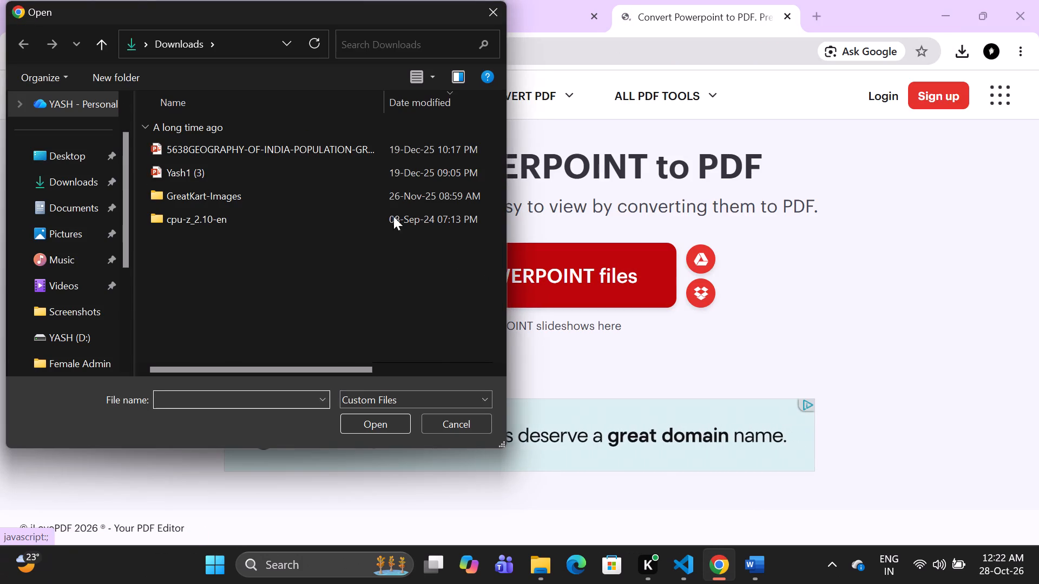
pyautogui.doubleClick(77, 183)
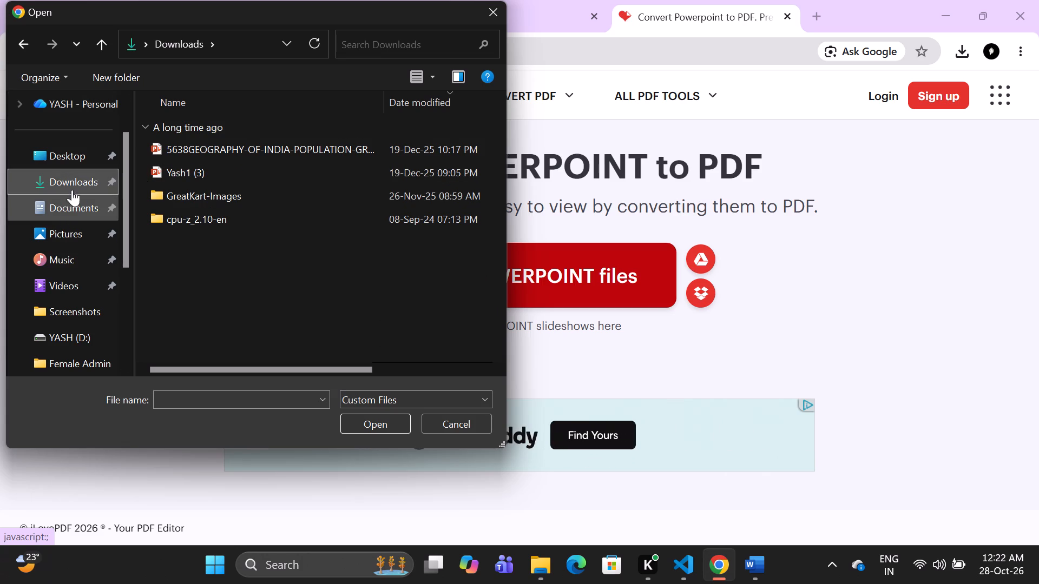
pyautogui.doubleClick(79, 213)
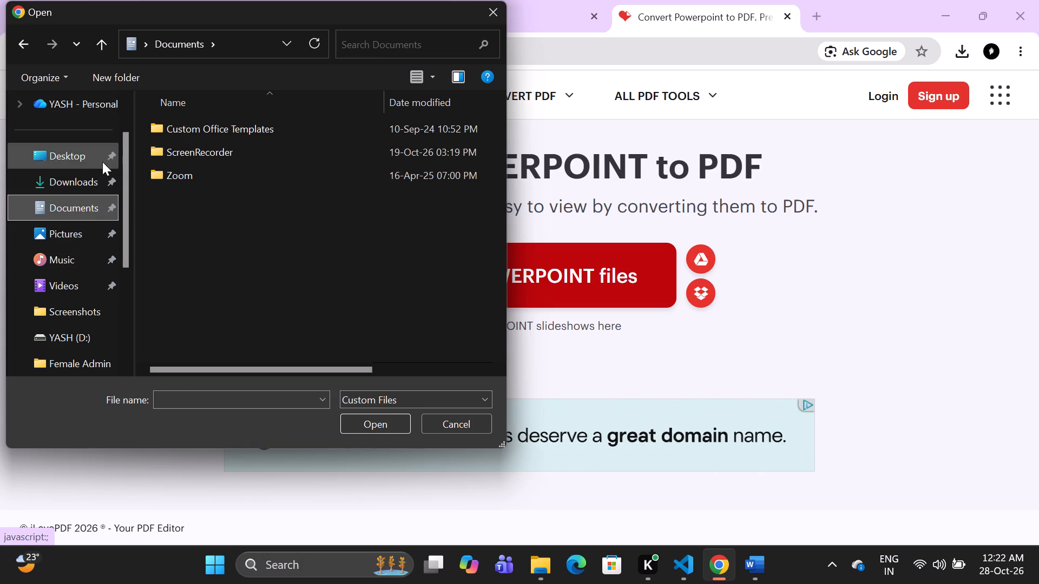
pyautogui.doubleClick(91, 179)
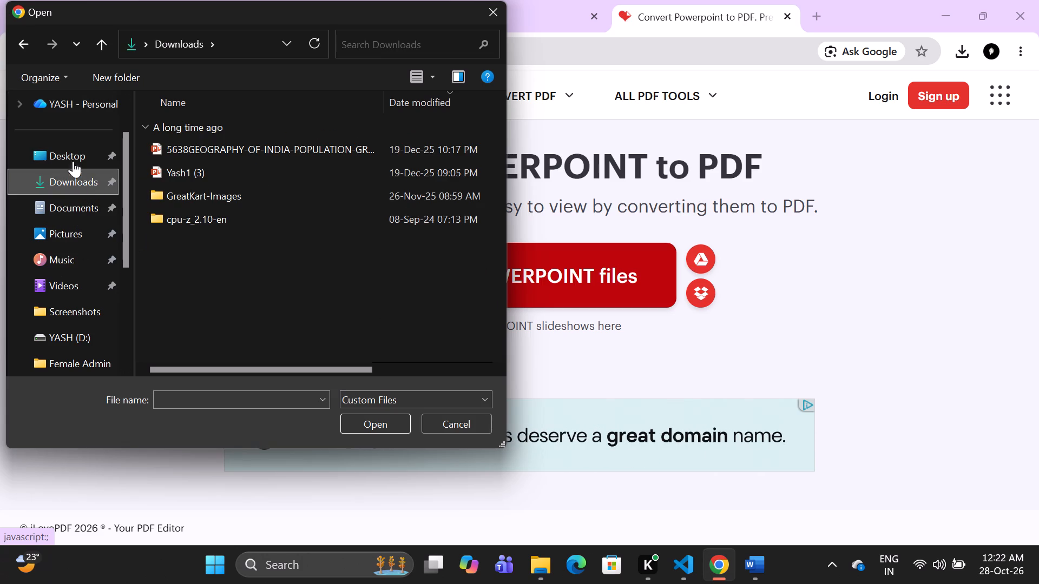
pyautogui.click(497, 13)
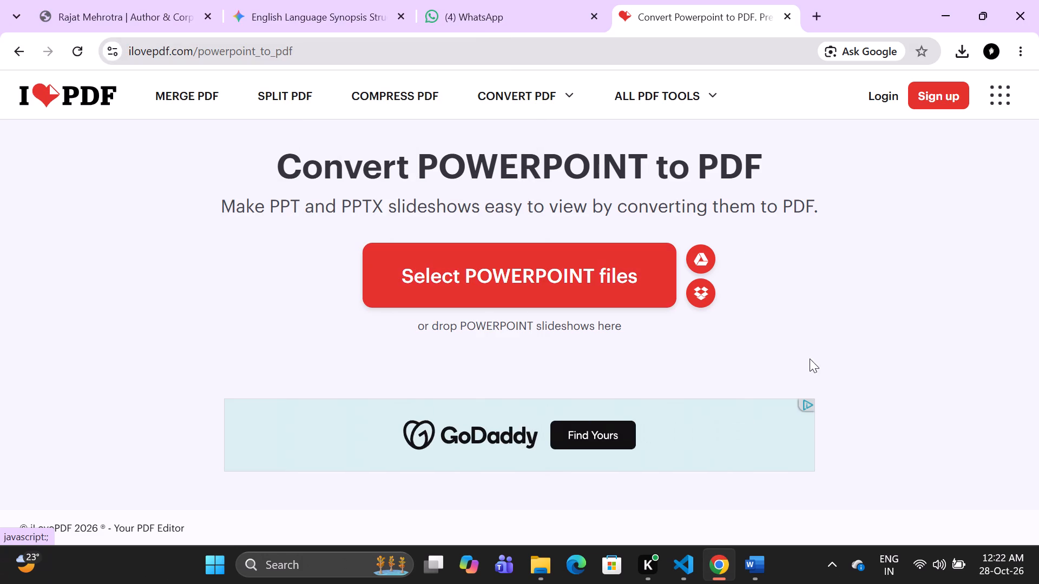
# Switch to the "9. Revised Dissertation Format 2025-26 (1)" document in Word.
pyautogui.click(754, 555)
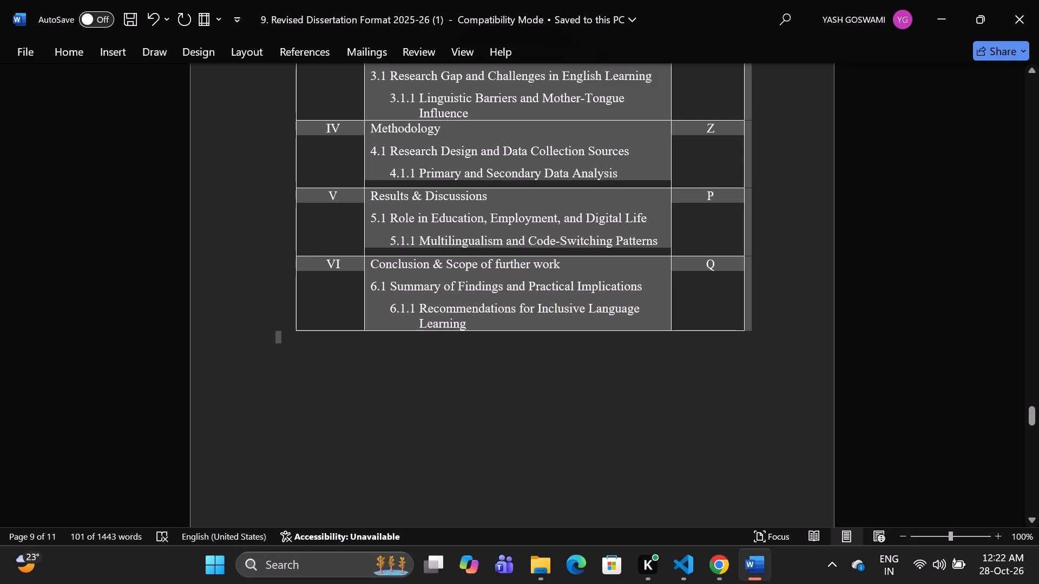
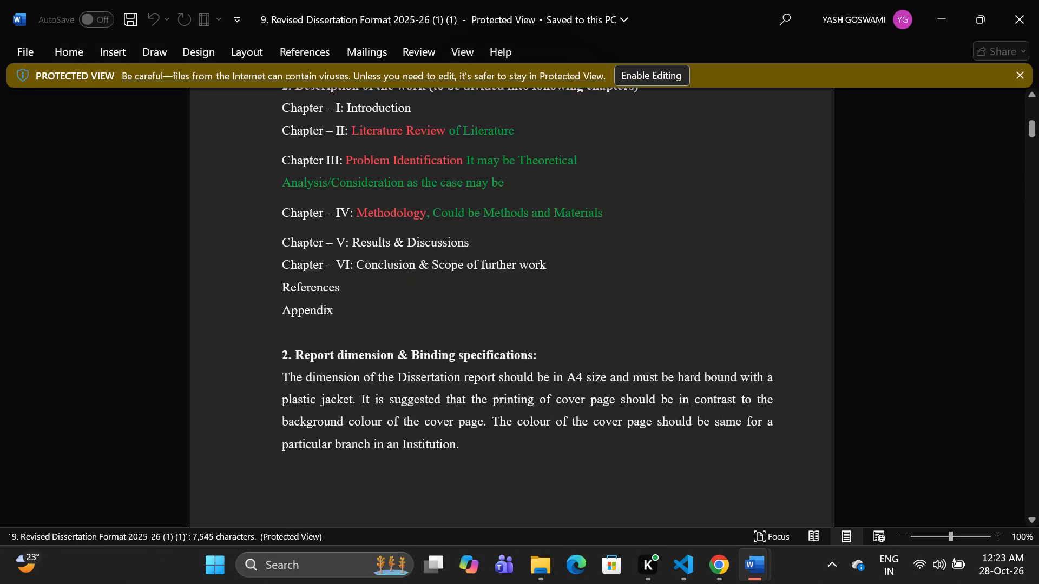
# Enable editing of the protected dissertation format document.
pyautogui.scroll(-9, 653, 238)
pyautogui.scroll(4, 653, 238)
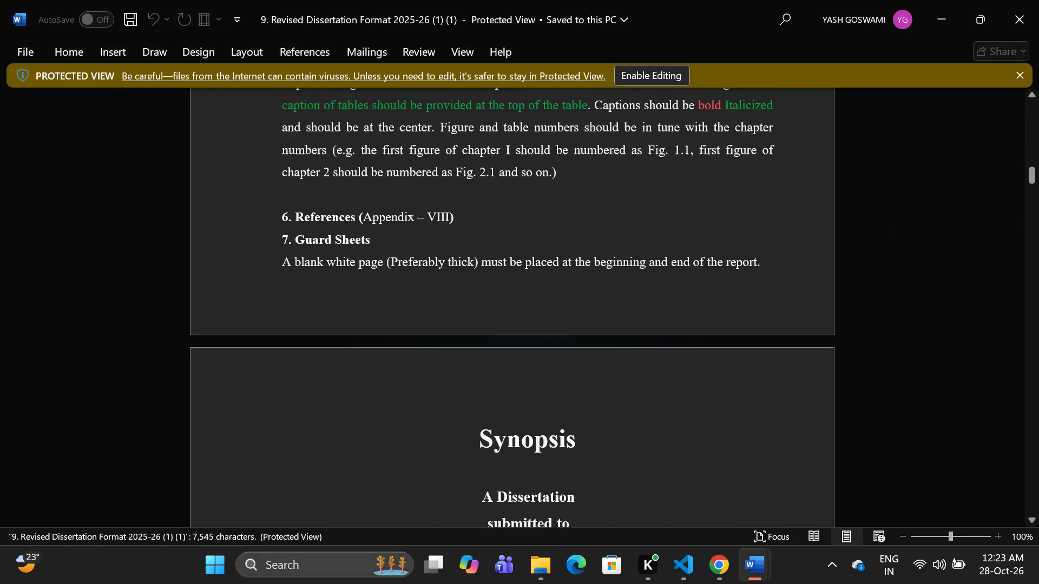
pyautogui.scroll(3, 653, 238)
pyautogui.click(763, 352)
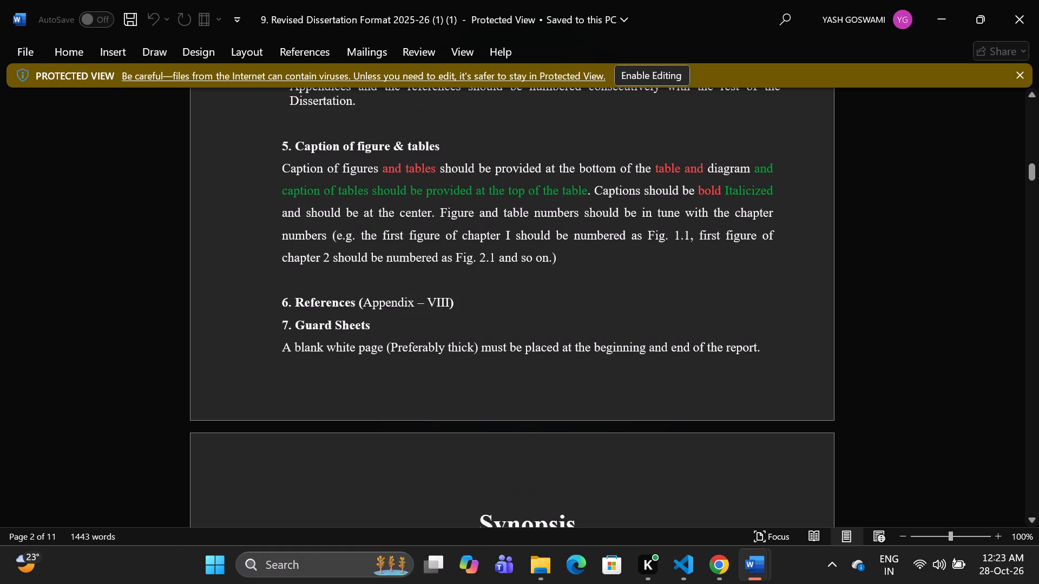
pyautogui.click(663, 70)
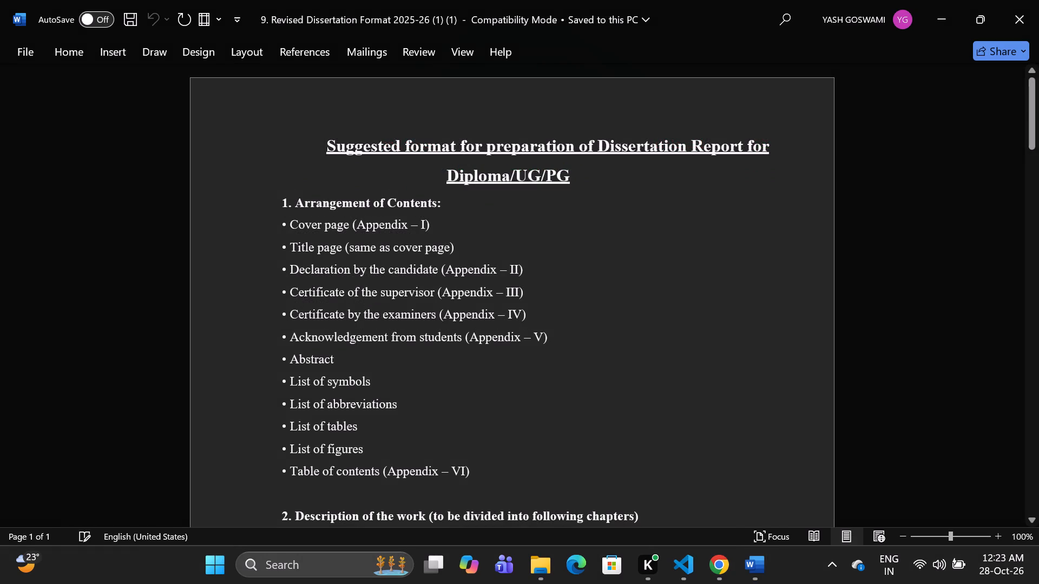
# Delete the text backwards from the end of the Guard Sheets section through References into the figure and table caption paragraph.
pyautogui.scroll(-6, 713, 306)
pyautogui.scroll(-4, 585, 346)
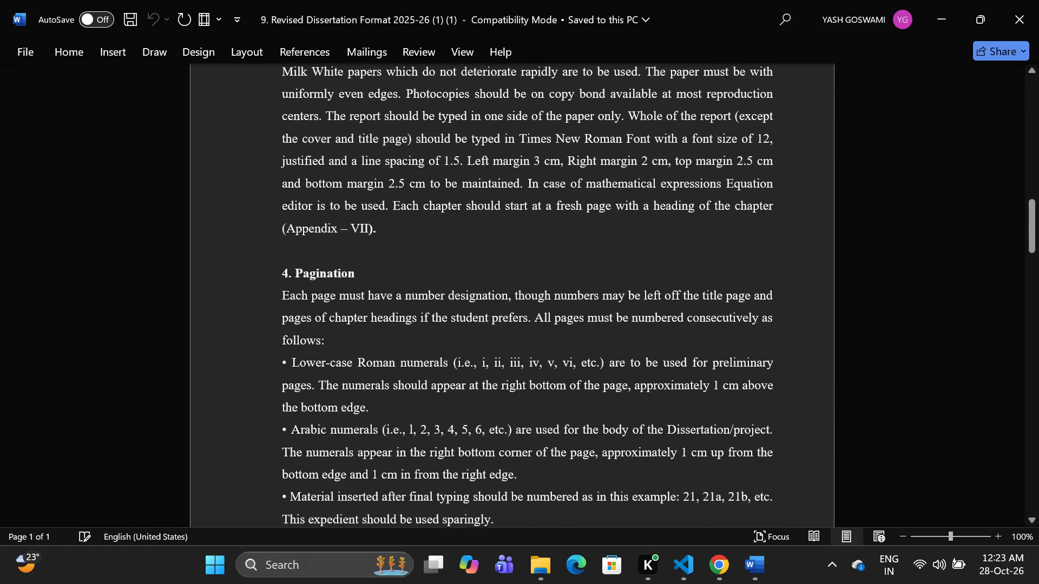
pyautogui.scroll(-7, 585, 346)
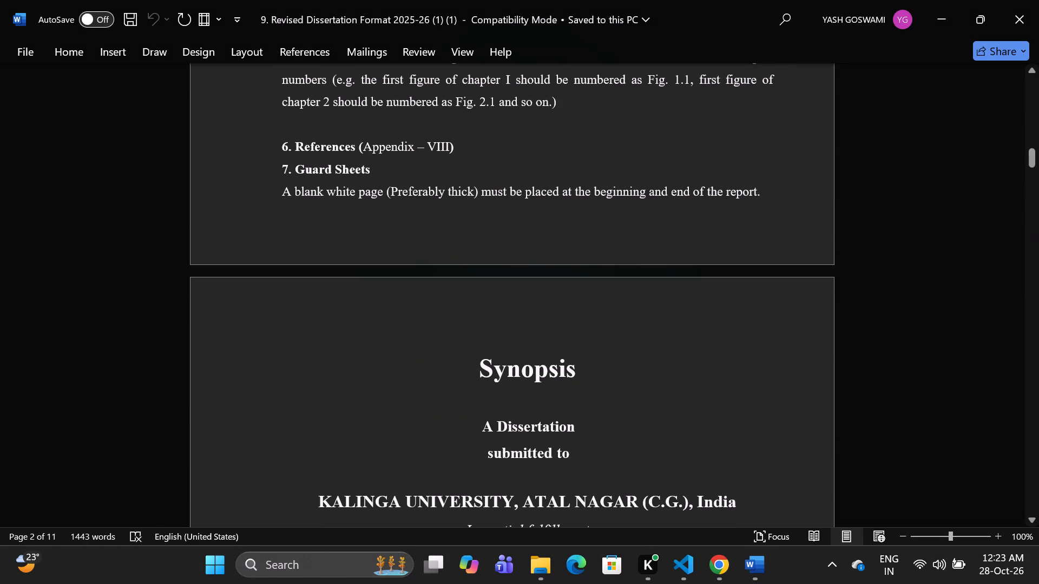
pyautogui.click(773, 194)
pyautogui.press('BackSpace')
pyautogui.press('BackSpace')
pyautogui.press('BackSpace')
pyautogui.press('BackSpace')
pyautogui.press('BackSpace')
pyautogui.press('BackSpace')
pyautogui.press('BackSpace')
pyautogui.press('BackSpace')
pyautogui.press('BackSpace')
pyautogui.press('BackSpace')
pyautogui.press('BackSpace')
pyautogui.press('BackSpace')
pyautogui.press('BackSpace')
pyautogui.press('BackSpace')
pyautogui.press('BackSpace')
pyautogui.press('BackSpace')
pyautogui.press('BackSpace')
pyautogui.press('BackSpace')
pyautogui.press('BackSpace')
pyautogui.press('BackSpace')
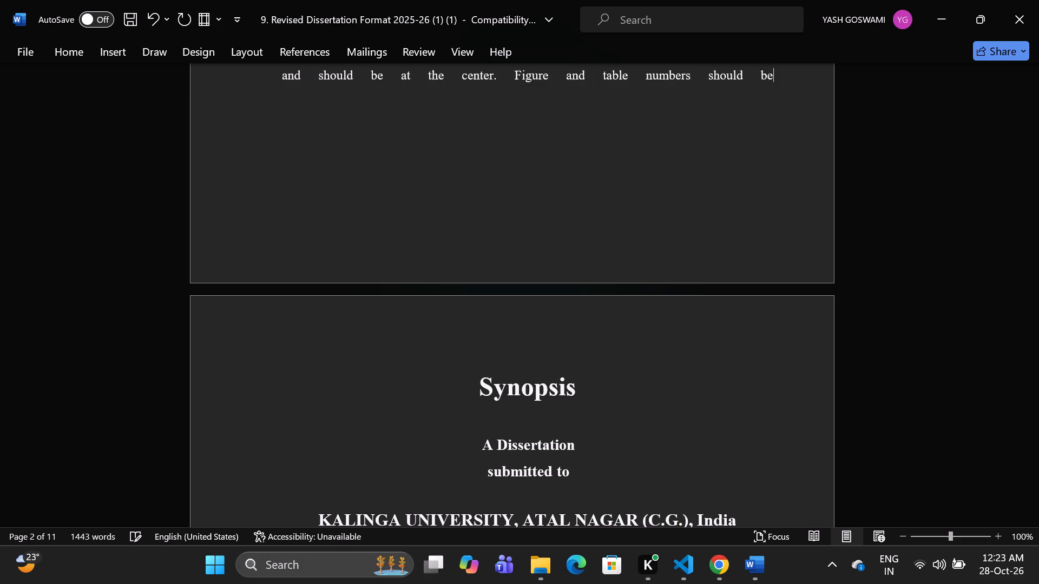
# Delete the format guide's opening, from its title through the first part of the Report dimension & Binding specifications paragraph.
pyautogui.scroll(2, 773, 194)
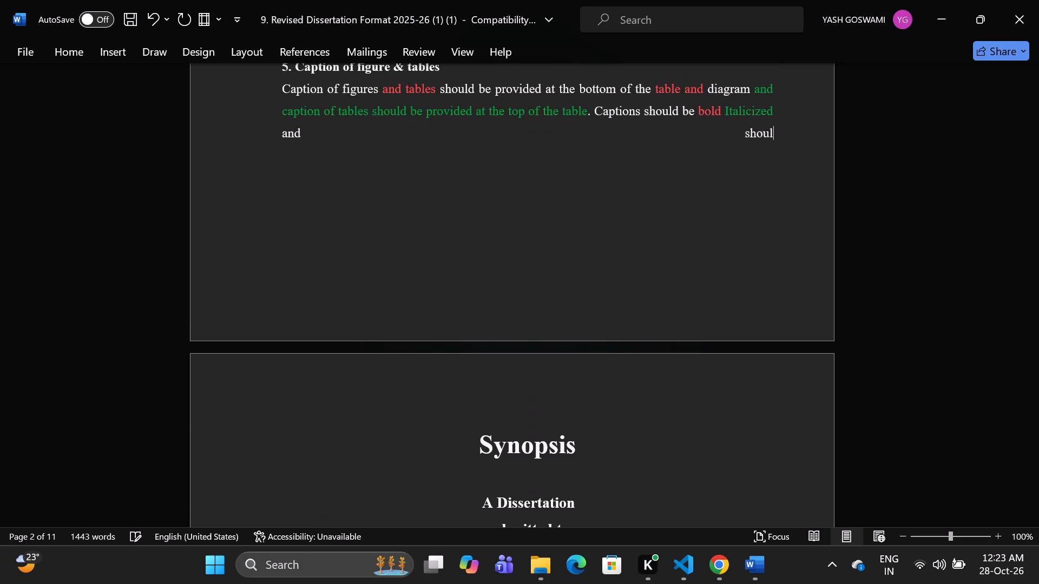
pyautogui.scroll(13, 773, 194)
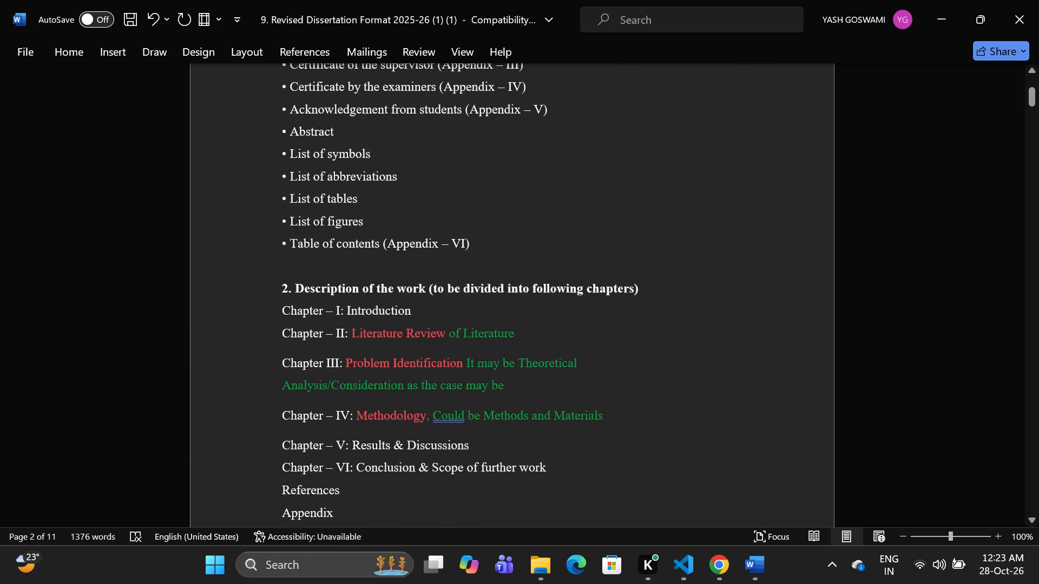
pyautogui.scroll(4, 773, 194)
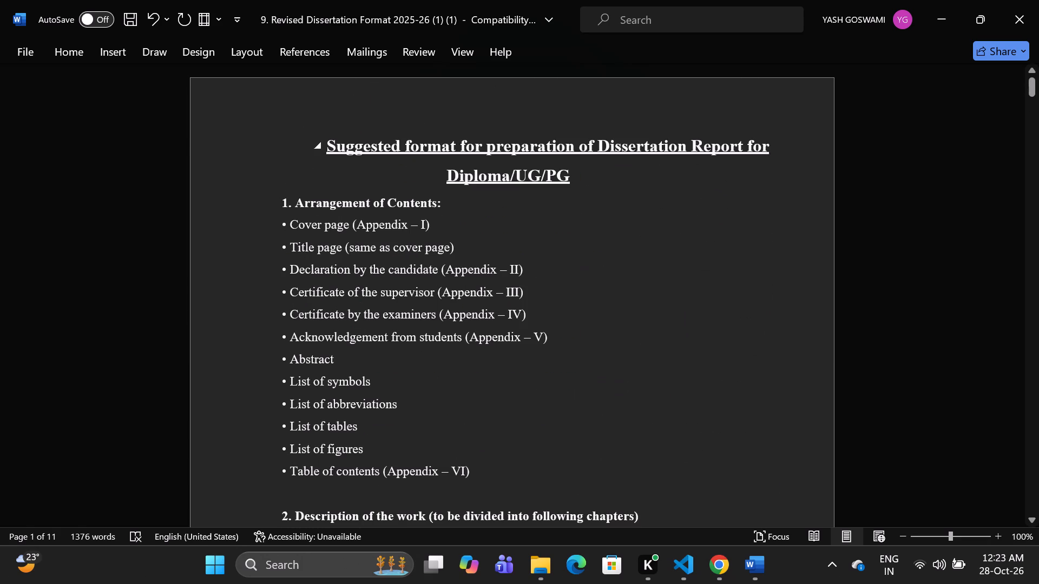
pyautogui.moveTo(327, 142); pyautogui.dragTo(578, 453)
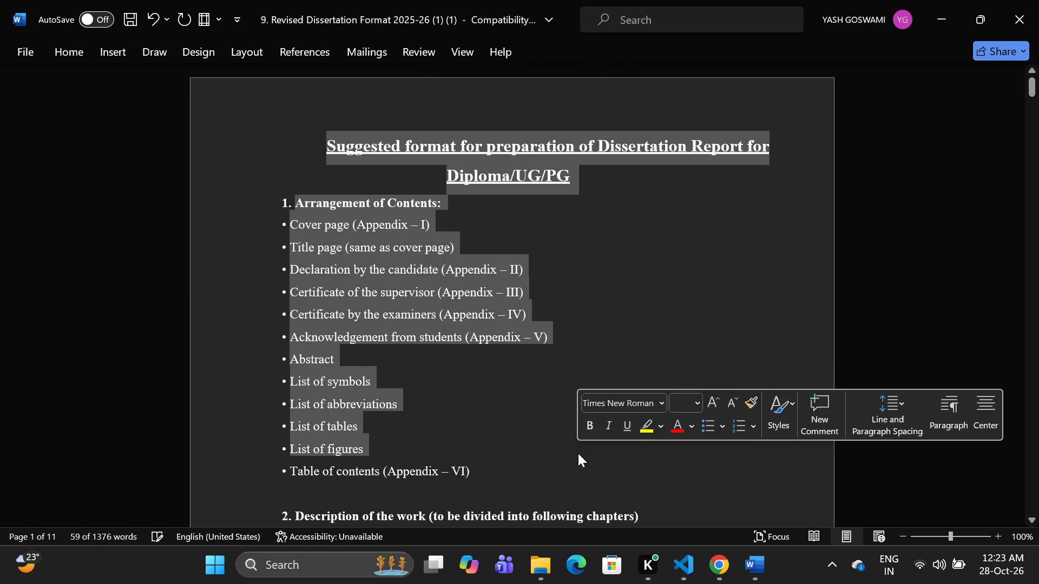
pyautogui.press('BackSpace')
pyautogui.moveTo(290, 141); pyautogui.dragTo(291, 141)
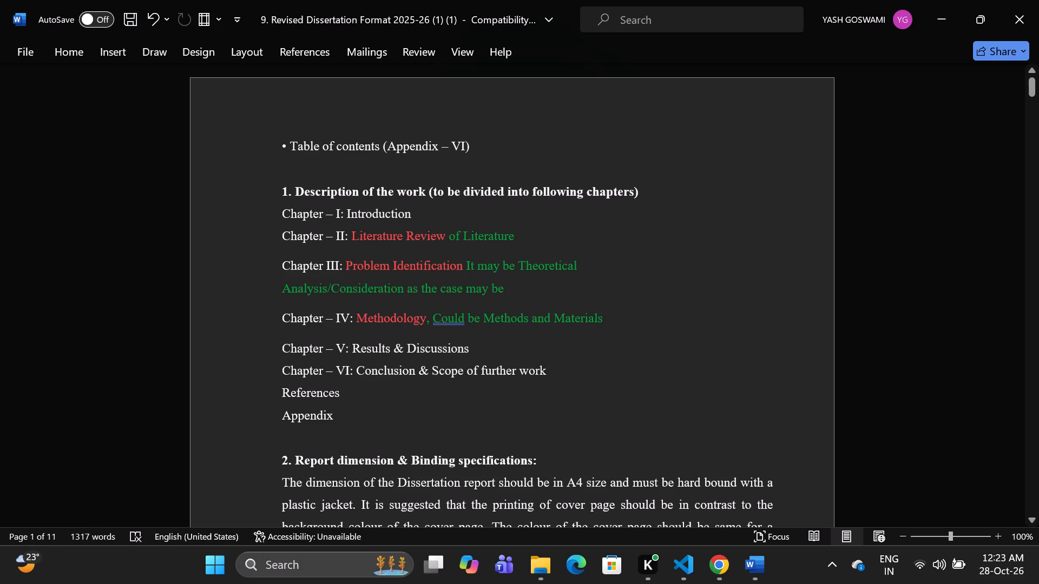
pyautogui.moveTo(291, 141); pyautogui.dragTo(667, 494)
pyautogui.press('BackSpace')
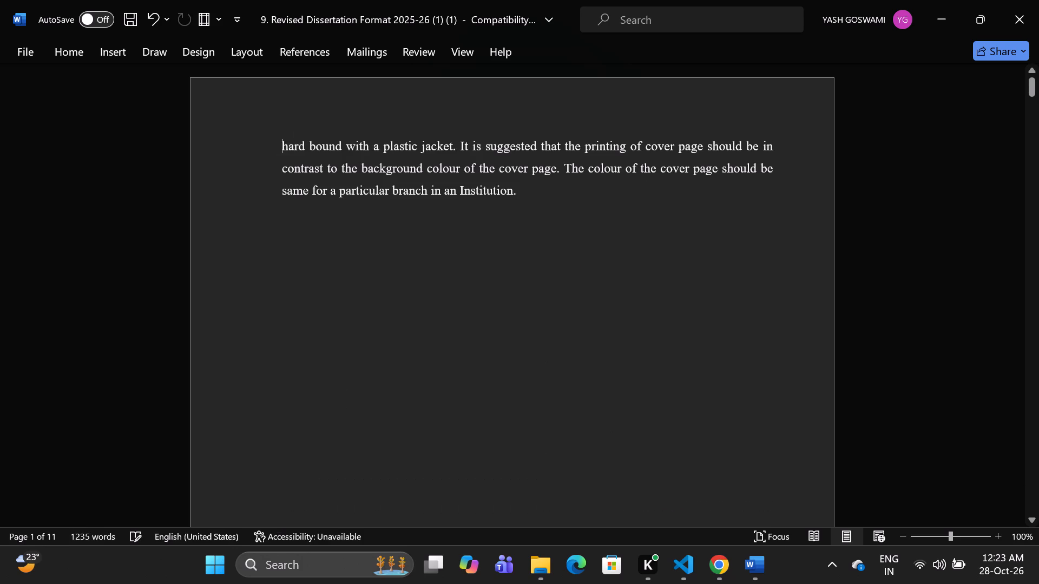
# Delete all the remaining formatting instructions before the Synopsis cover page, and save the document.
pyautogui.scroll(-13, 638, 412)
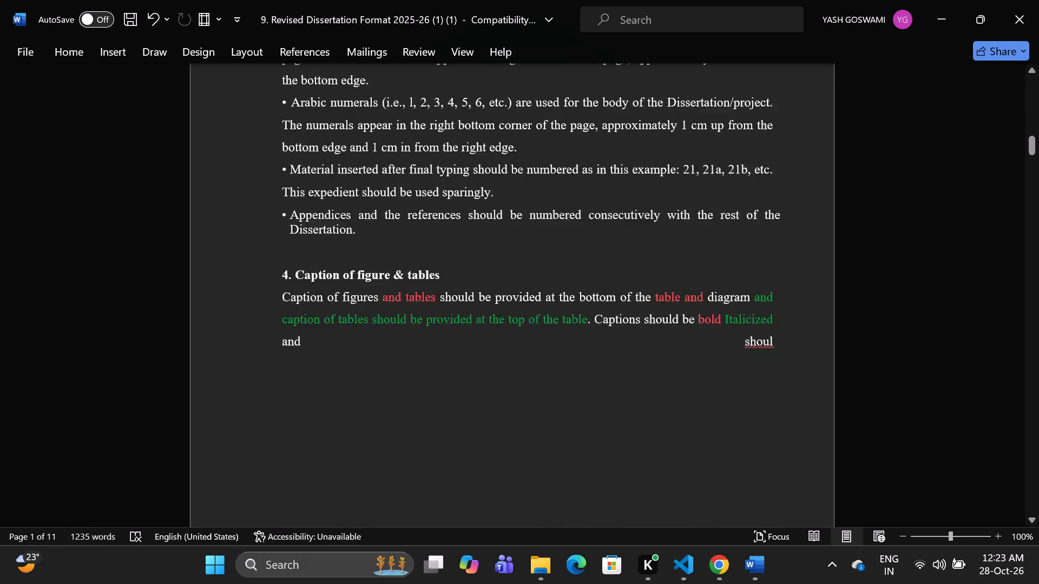
pyautogui.scroll(-3, 638, 412)
pyautogui.scroll(13, 638, 412)
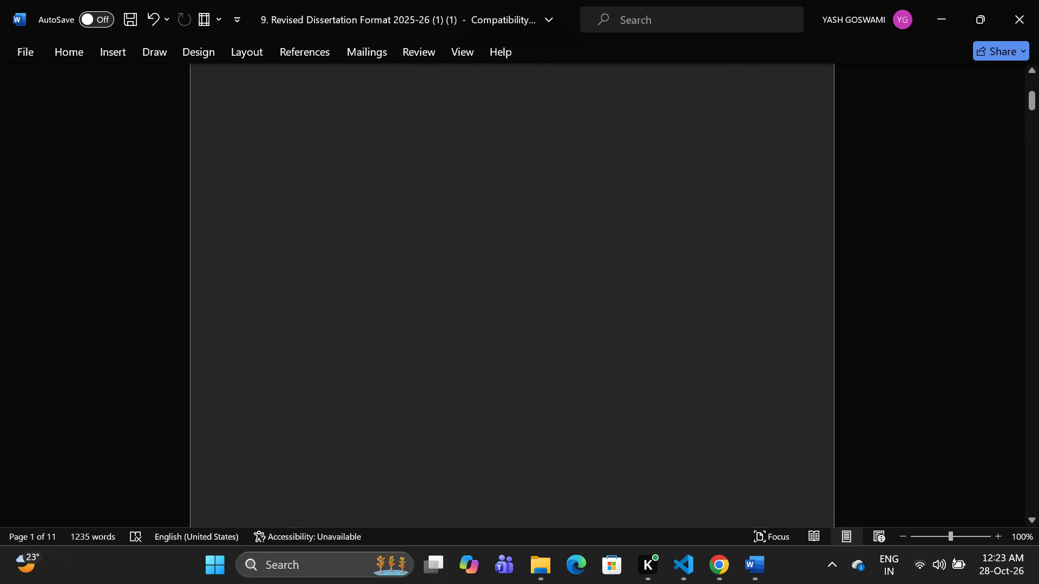
pyautogui.scroll(3, 638, 412)
pyautogui.scroll(1, 583, 357)
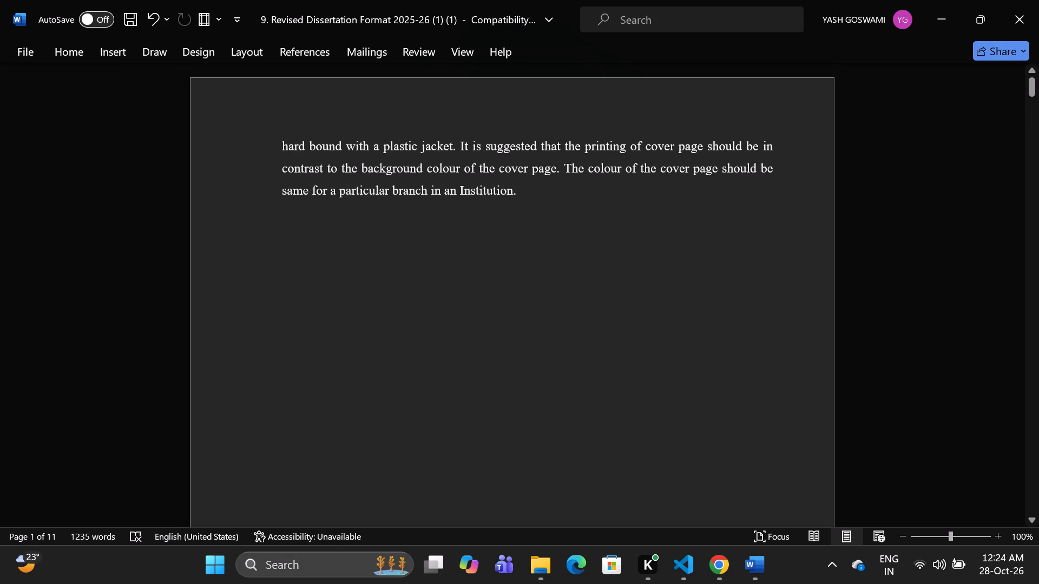
pyautogui.moveTo(281, 149); pyautogui.dragTo(685, 537)
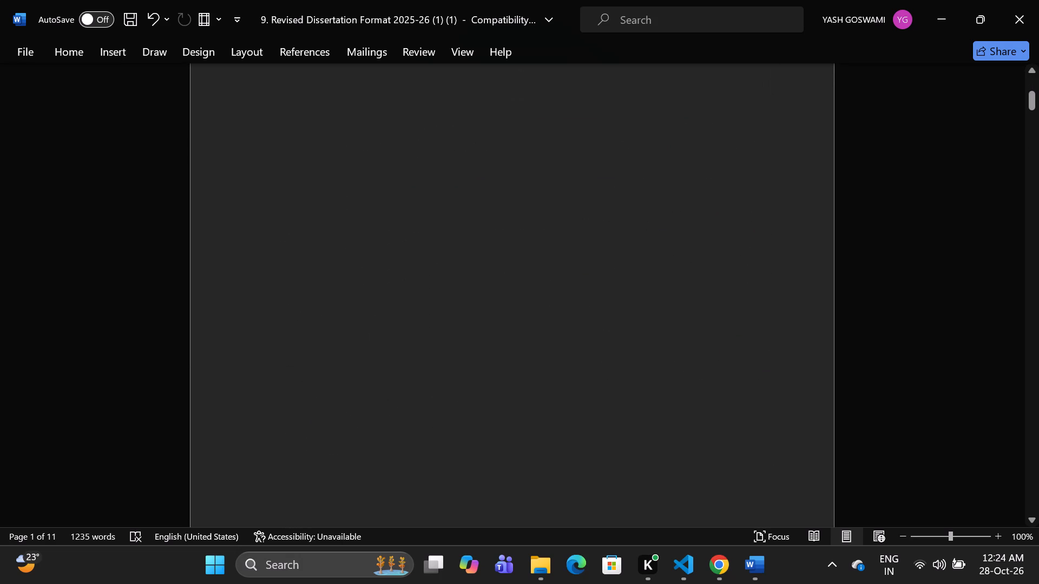
pyautogui.moveTo(685, 537); pyautogui.dragTo(753, 525)
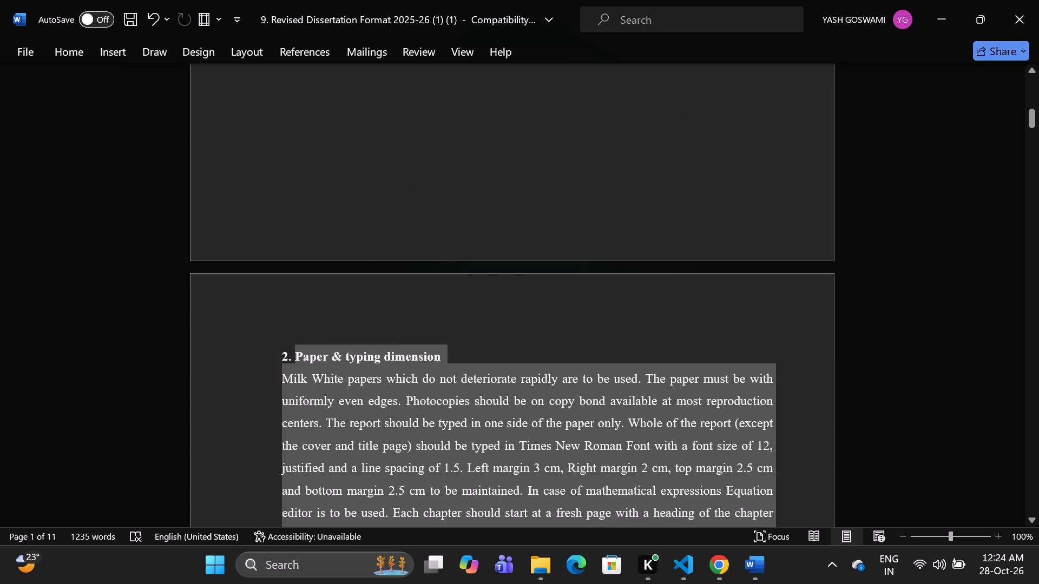
pyautogui.moveTo(753, 525); pyautogui.dragTo(721, 424)
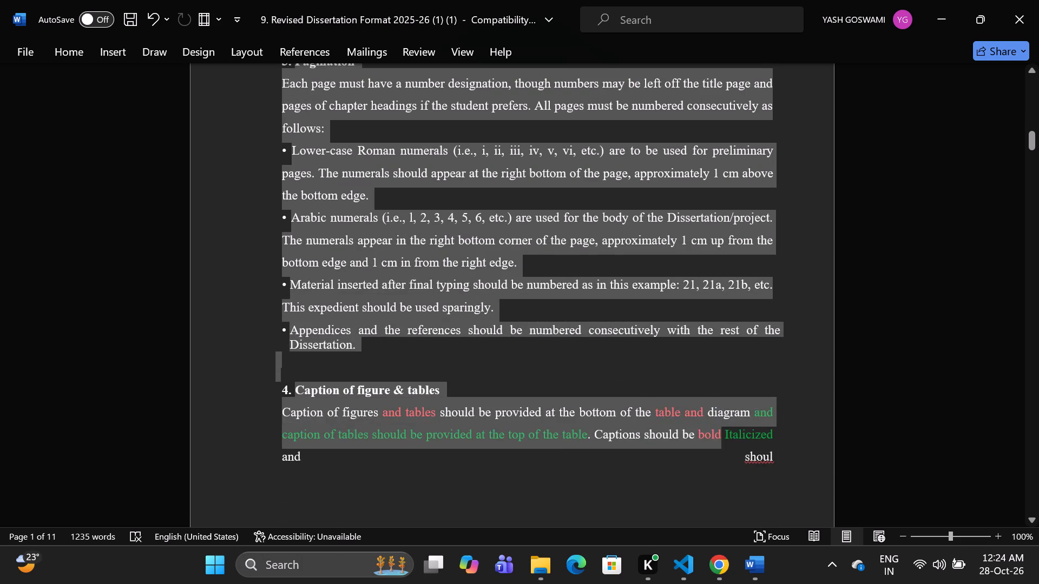
pyautogui.moveTo(721, 424); pyautogui.dragTo(784, 472)
pyautogui.press('BackSpace')
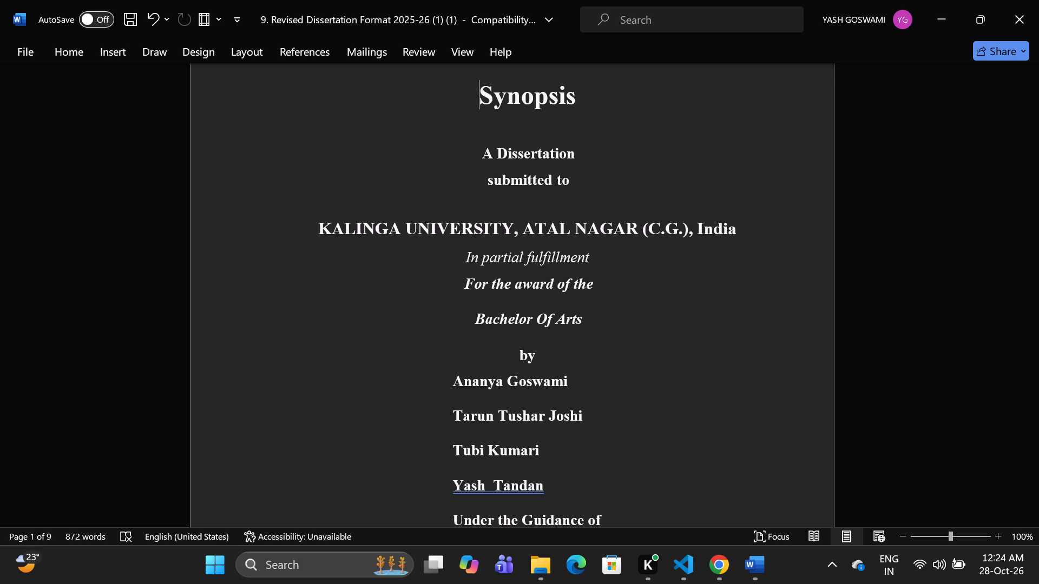
pyautogui.scroll(1, 744, 365)
pyautogui.scroll(-1, 738, 231)
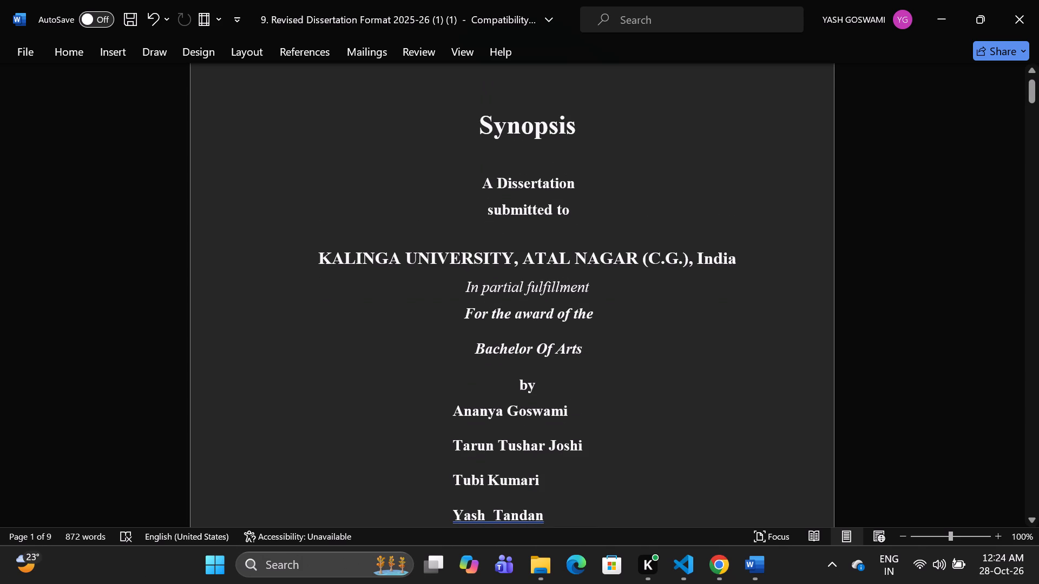
pyautogui.hotkey('ctrl', 's')
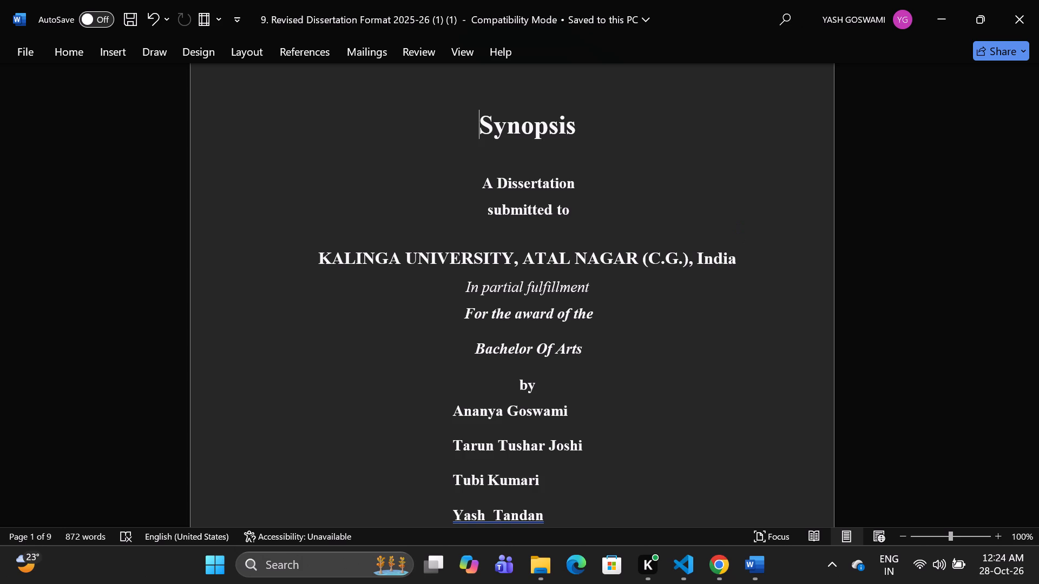
# Delete the whole Certificate by the Examiners, from its heading through the examiners' signature and date lines.
pyautogui.scroll(-3, 693, 432)
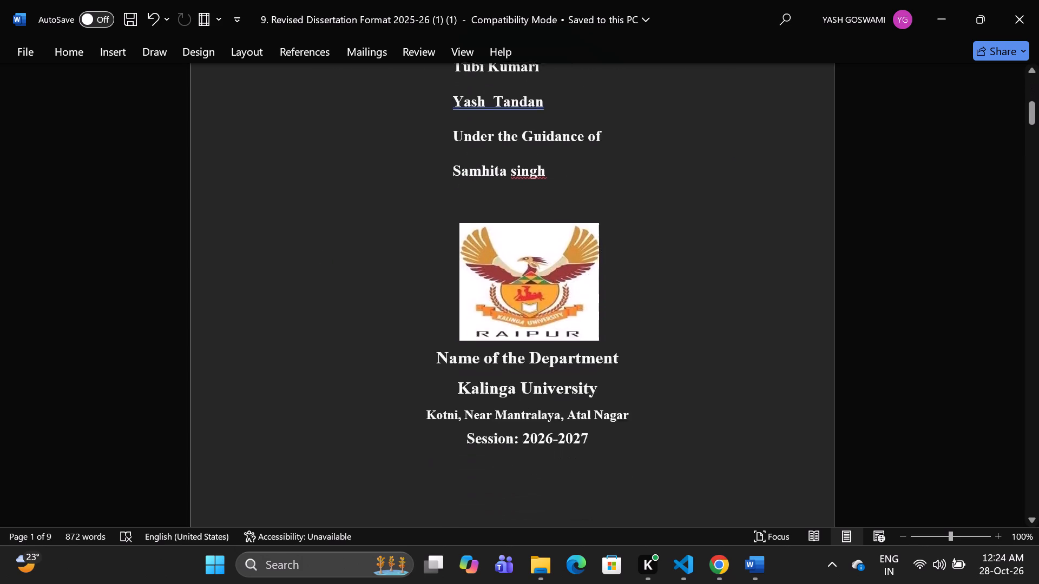
pyautogui.scroll(-5, 693, 432)
pyautogui.scroll(-4, 716, 270)
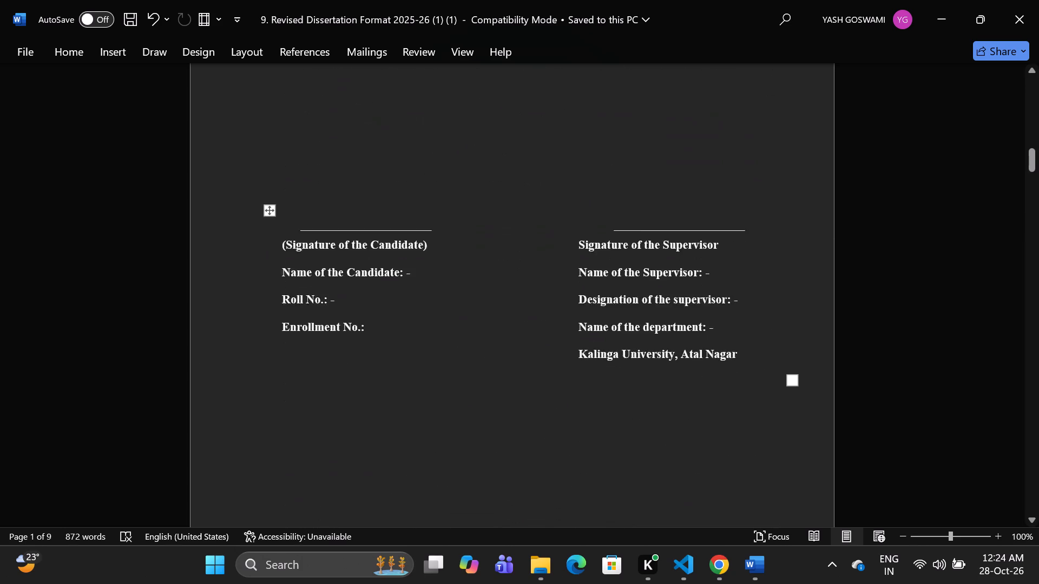
pyautogui.scroll(-12, 716, 270)
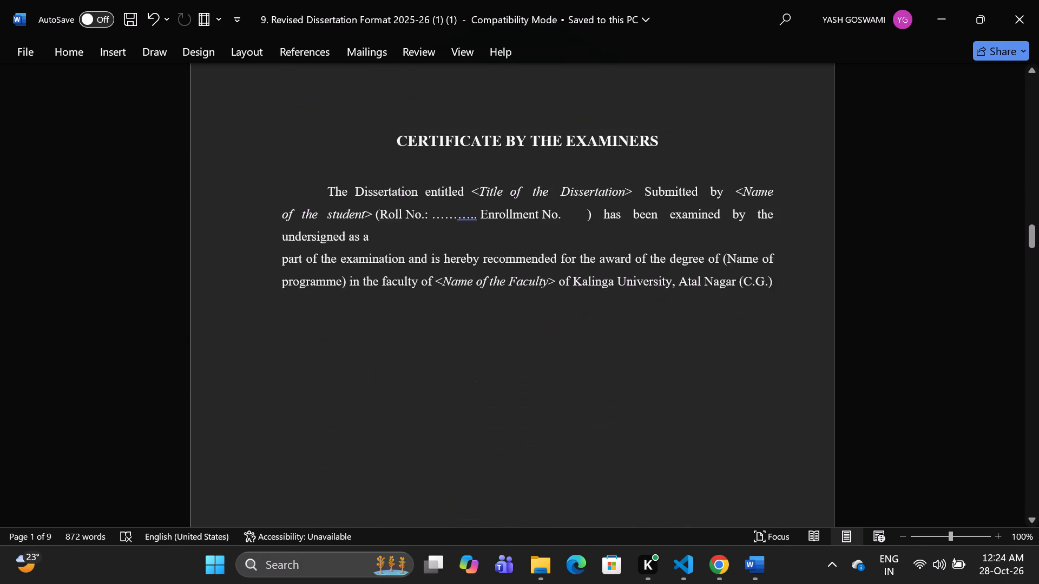
pyautogui.scroll(-8, 716, 270)
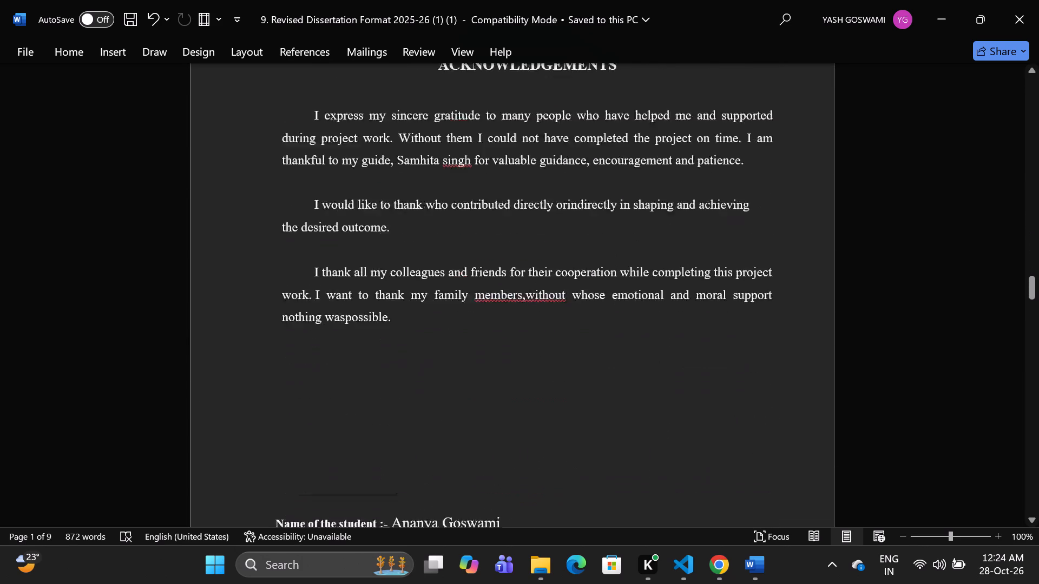
pyautogui.scroll(-2, 716, 270)
pyautogui.scroll(9, 716, 270)
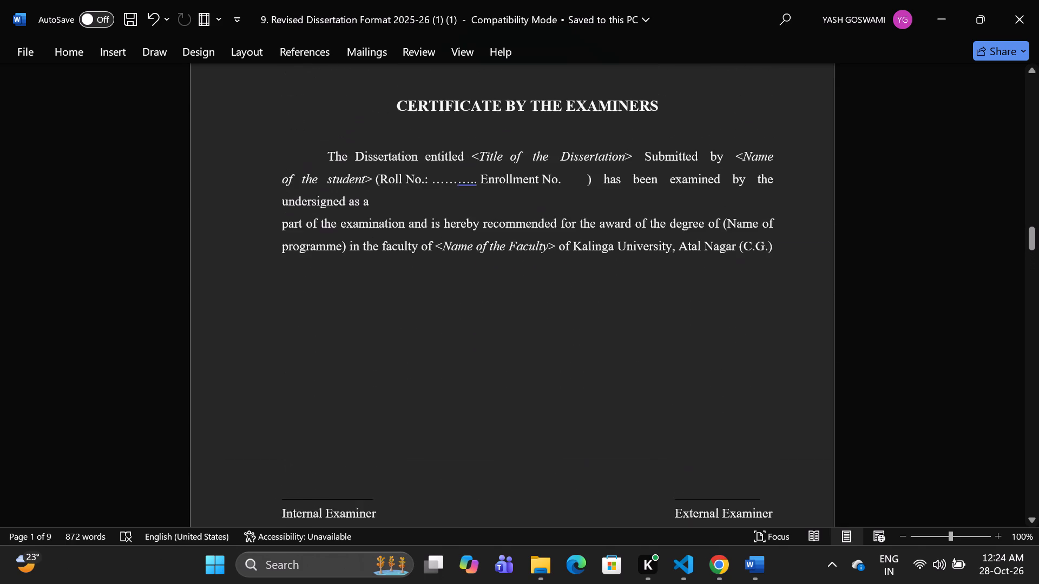
pyautogui.scroll(2, 716, 270)
pyautogui.moveTo(392, 208); pyautogui.dragTo(751, 444)
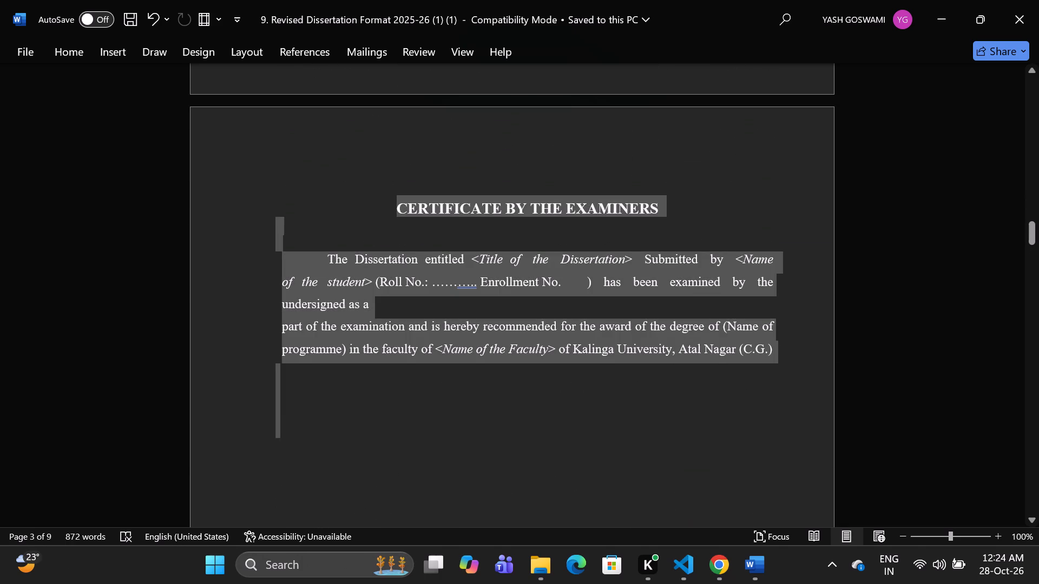
pyautogui.moveTo(751, 444); pyautogui.dragTo(780, 514)
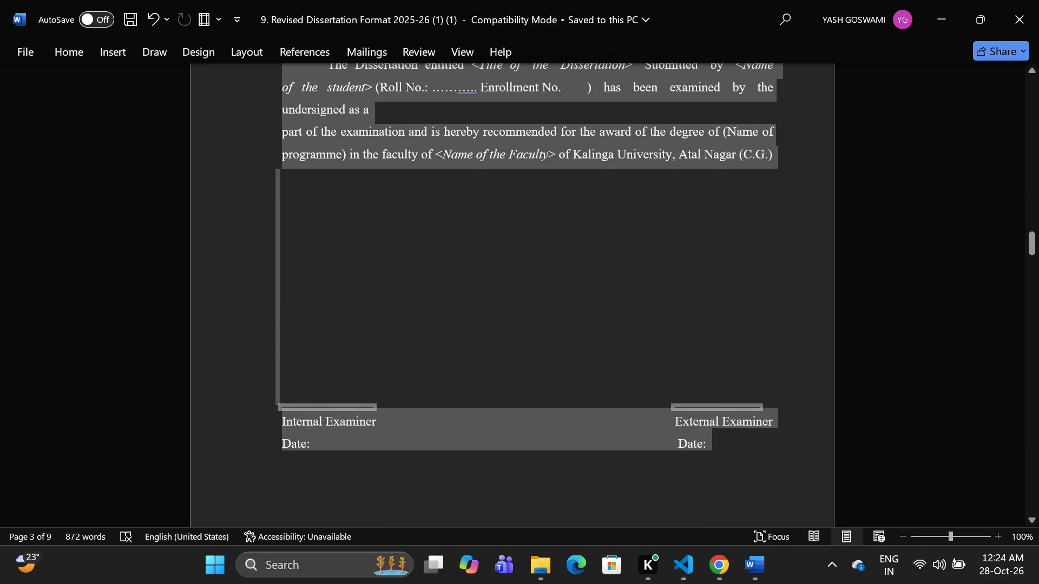
pyautogui.moveTo(780, 514); pyautogui.dragTo(774, 499)
pyautogui.press('BackSpace')
# Delete the whole Certificate of the Supervisor, including its signature blocks and the Dean Academic Affairs forwarding lines.
pyautogui.scroll(4, 740, 368)
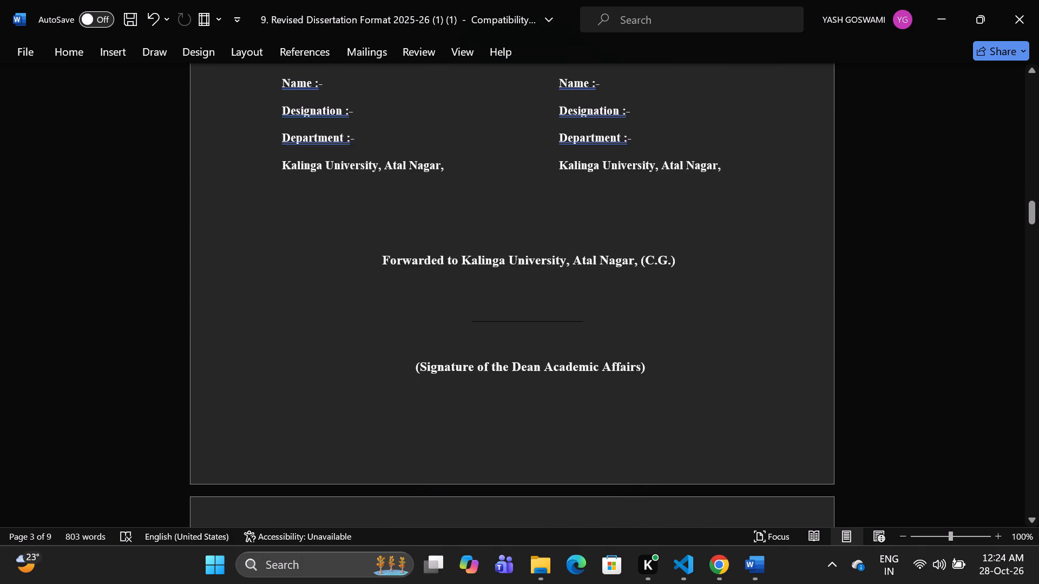
pyautogui.scroll(7, 740, 368)
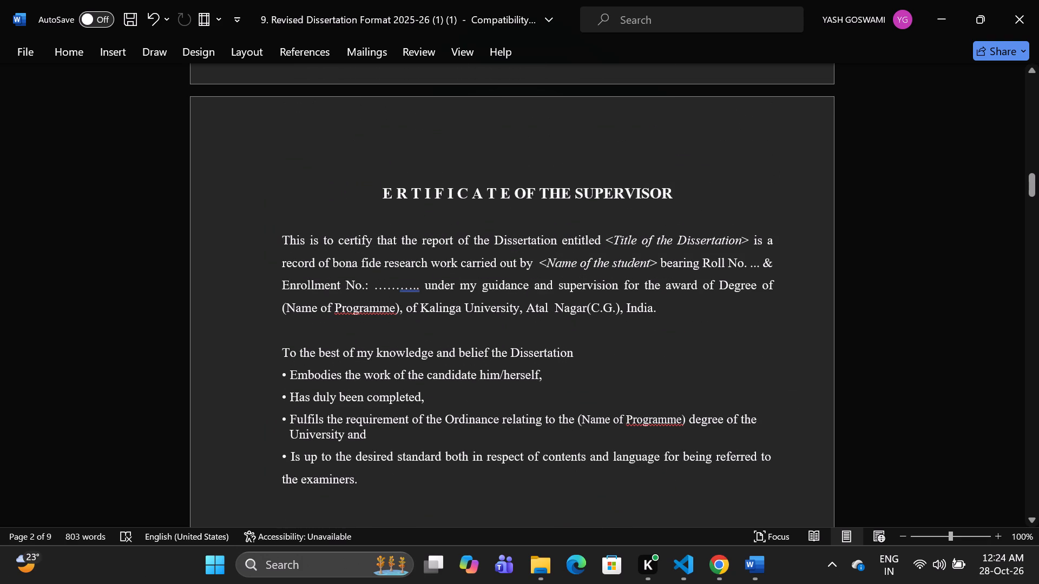
pyautogui.moveTo(376, 197); pyautogui.dragTo(780, 473)
pyautogui.press('BackSpace')
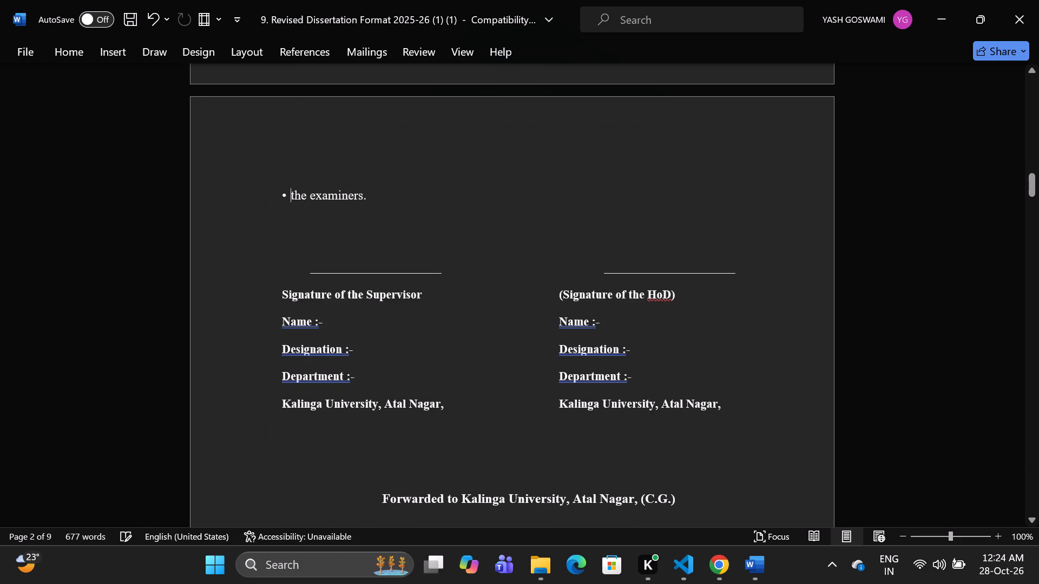
pyautogui.moveTo(294, 197); pyautogui.dragTo(300, 197)
pyautogui.moveTo(300, 197); pyautogui.dragTo(731, 539)
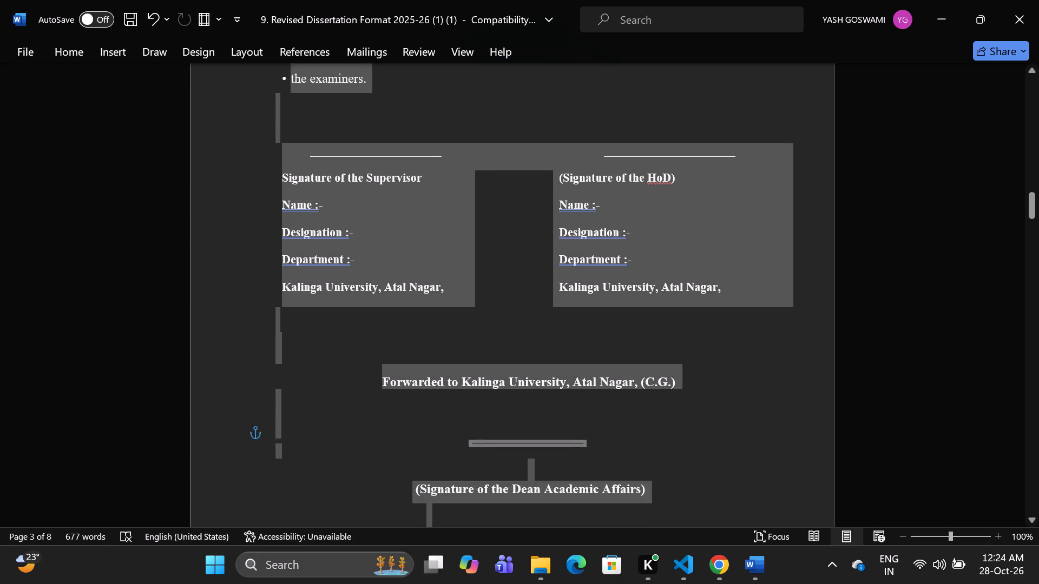
pyautogui.moveTo(731, 539); pyautogui.dragTo(705, 404)
pyautogui.press('BackSpace')
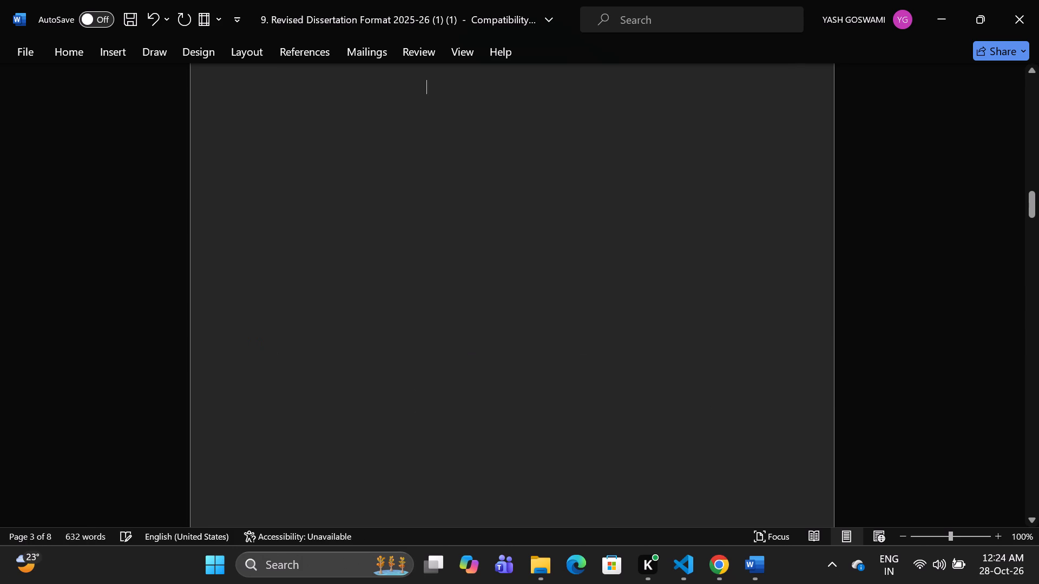
# Delete the whole Declaration by the Candidate, from its heading through the candidate's and supervisor's signature blocks.
pyautogui.scroll(11, 699, 325)
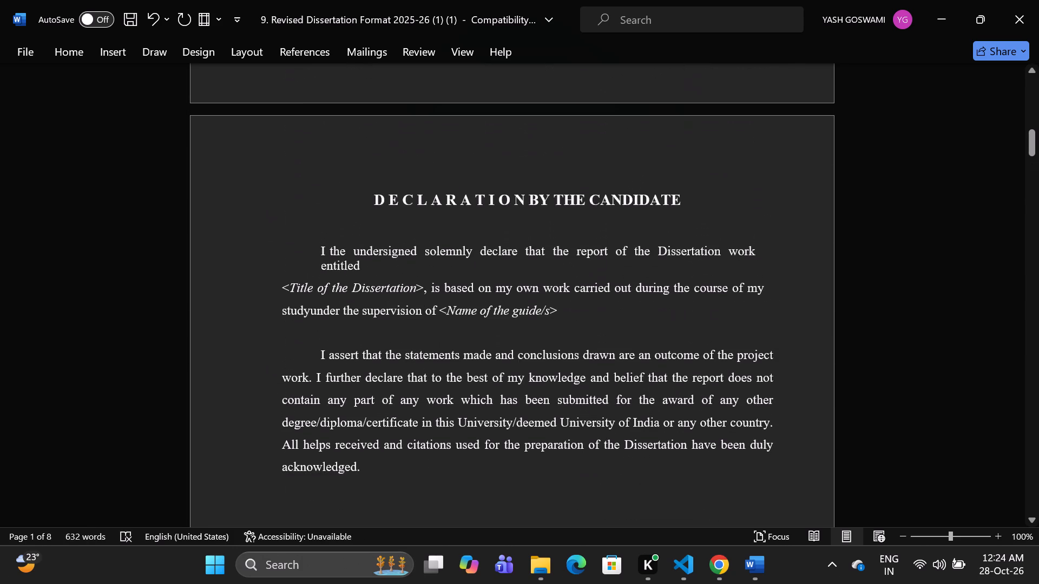
pyautogui.moveTo(367, 200); pyautogui.dragTo(761, 457)
pyautogui.press('BackSpace')
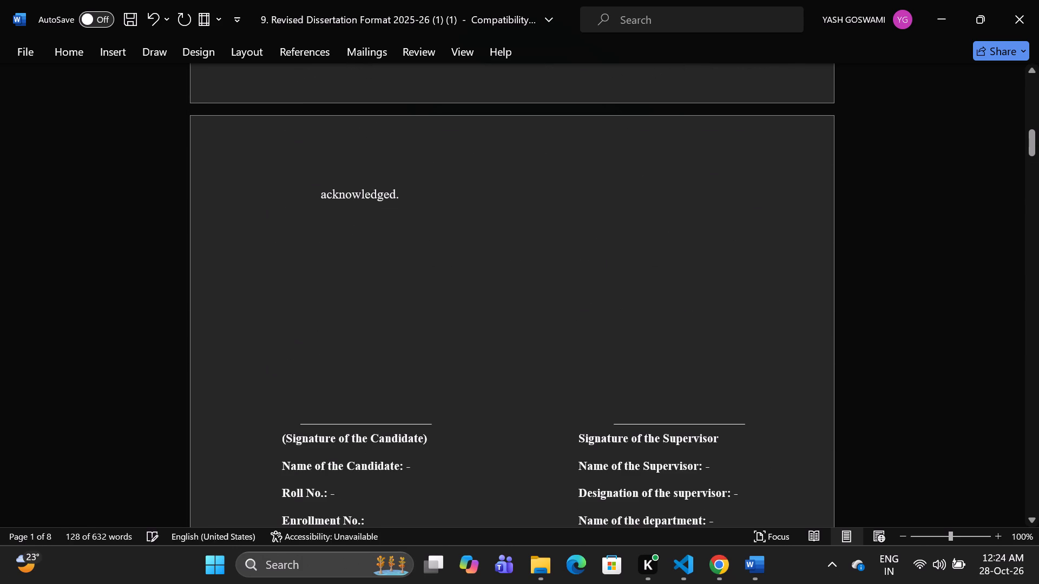
pyautogui.scroll(-1, 699, 367)
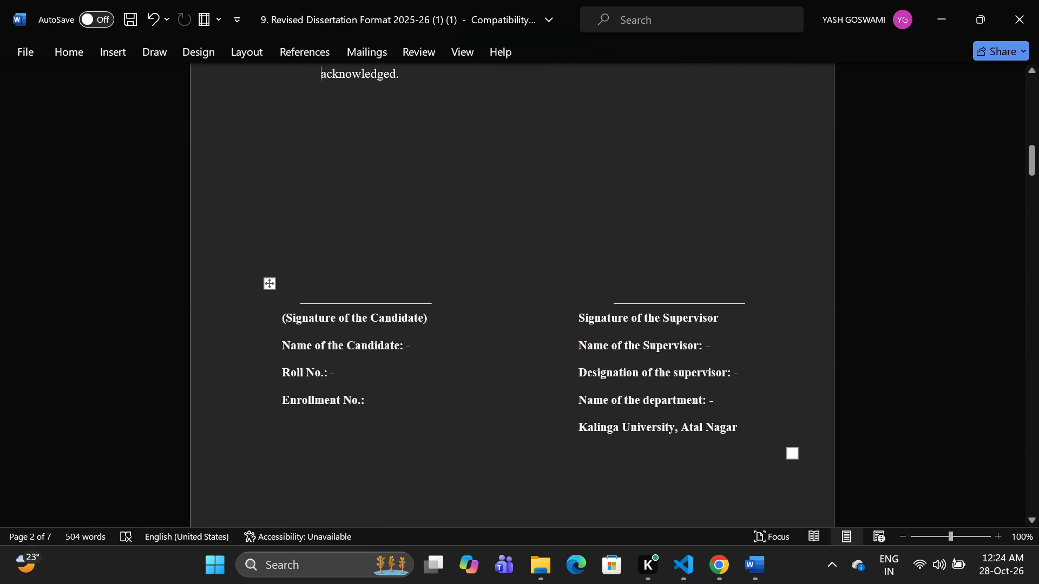
pyautogui.moveTo(324, 75); pyautogui.dragTo(718, 436)
pyautogui.press('BackSpace')
# Remove the empty paragraphs and blank page space left between the Synopsis cover page and the ACKNOWLEDGEMENTS heading.
pyautogui.scroll(-2, 718, 436)
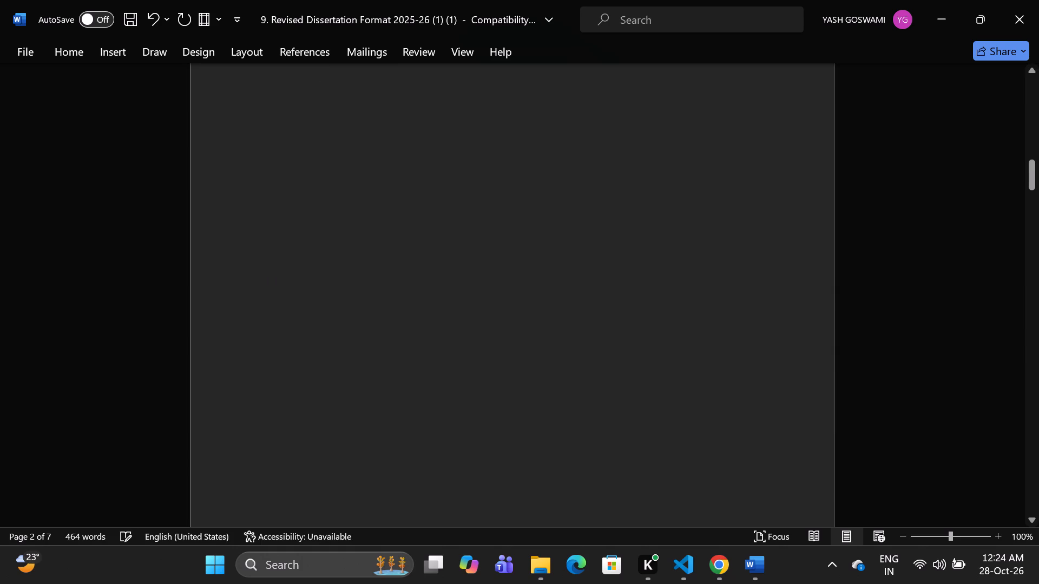
pyautogui.scroll(-7, 718, 436)
pyautogui.scroll(12, 718, 436)
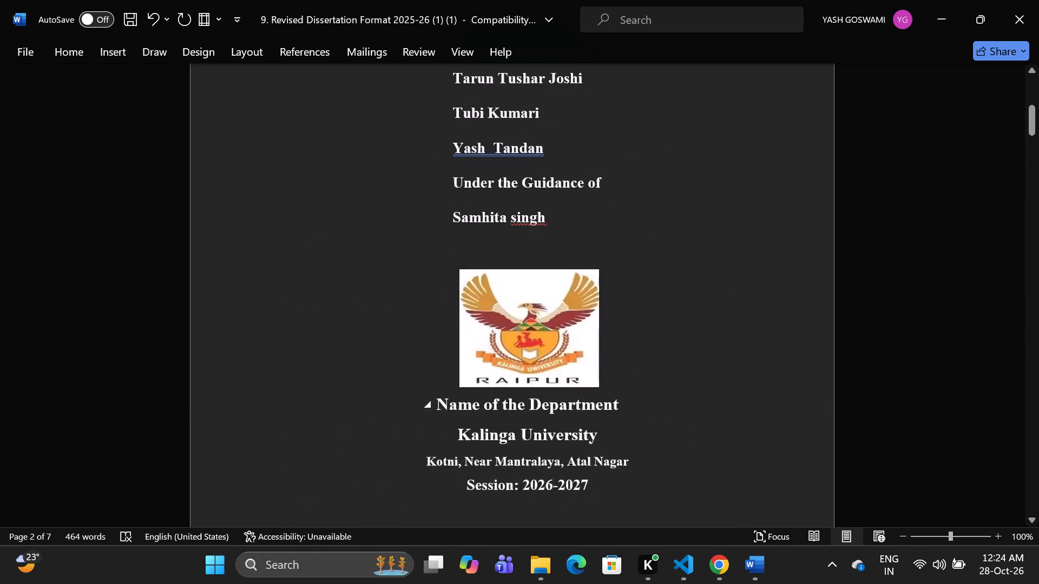
pyautogui.scroll(1, 718, 436)
pyautogui.scroll(-12, 718, 436)
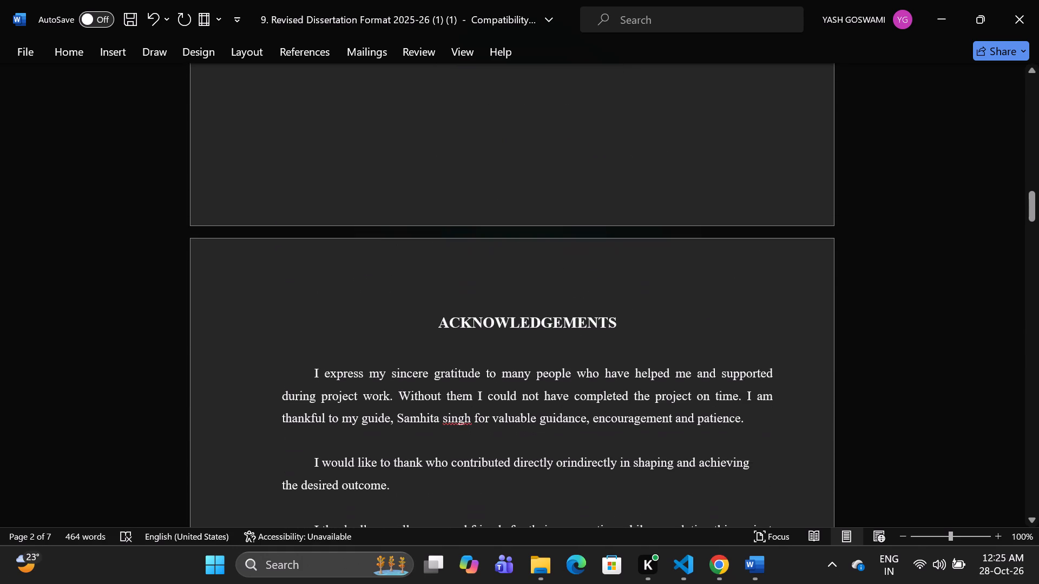
pyautogui.click(442, 323)
pyautogui.press('BackSpace')
pyautogui.press('BackSpace')
pyautogui.scroll(1, 442, 323)
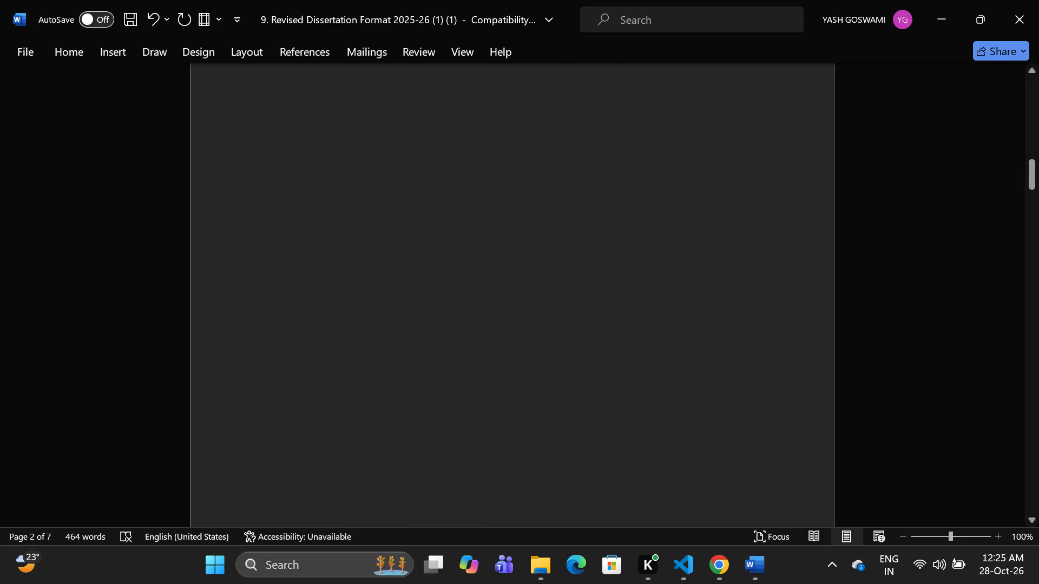
pyautogui.scroll(7, 442, 323)
pyautogui.scroll(-10, 442, 323)
pyautogui.click(272, 393)
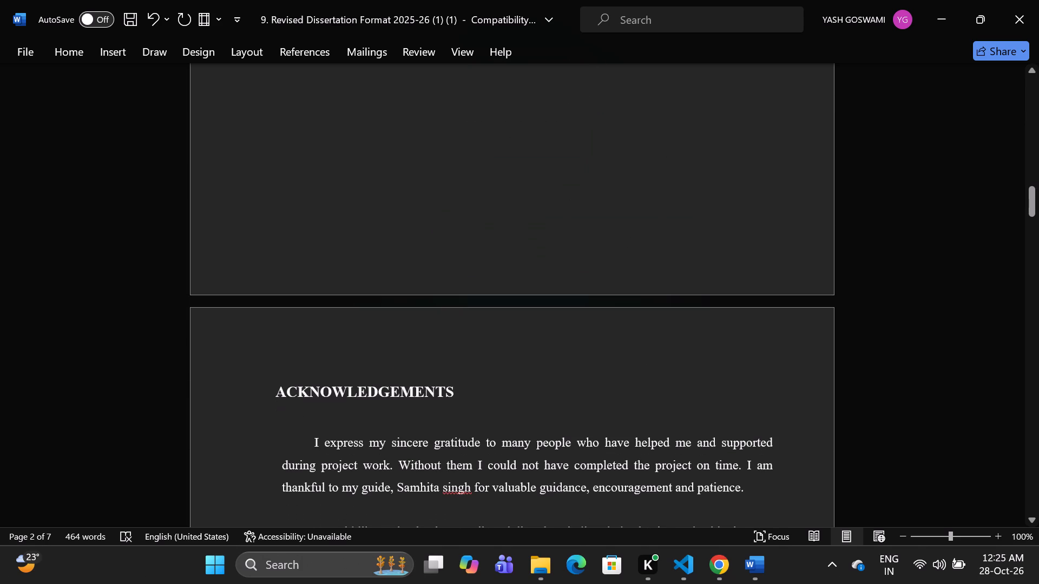
pyautogui.press('BackSpace')
pyautogui.press('BackSpace')
pyautogui.press('BackSpace')
pyautogui.press('BackSpace')
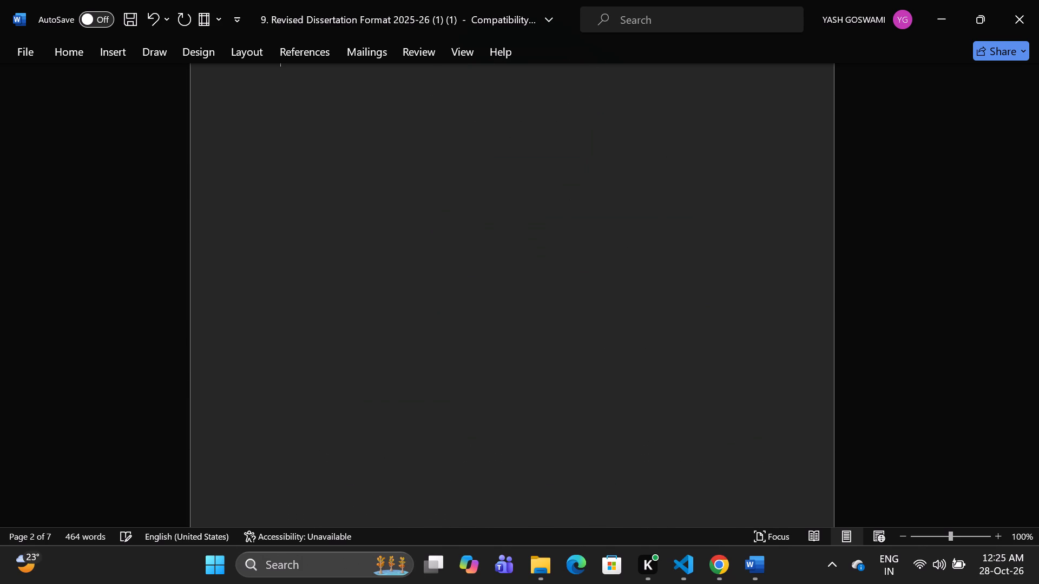
pyautogui.press('BackSpace')
pyautogui.press('BackSpace')
pyautogui.press('BackSpace')
pyautogui.press('BackSpace')
pyautogui.press('BackSpace')
pyautogui.press('BackSpace')
pyautogui.press('BackSpace')
pyautogui.press('BackSpace')
pyautogui.press('BackSpace')
pyautogui.press('BackSpace')
pyautogui.press('BackSpace')
pyautogui.press('BackSpace')
# Change the session line at the bottom of the cover page to 2026-2027.
pyautogui.press('BackSpace')
pyautogui.press('BackSpace')
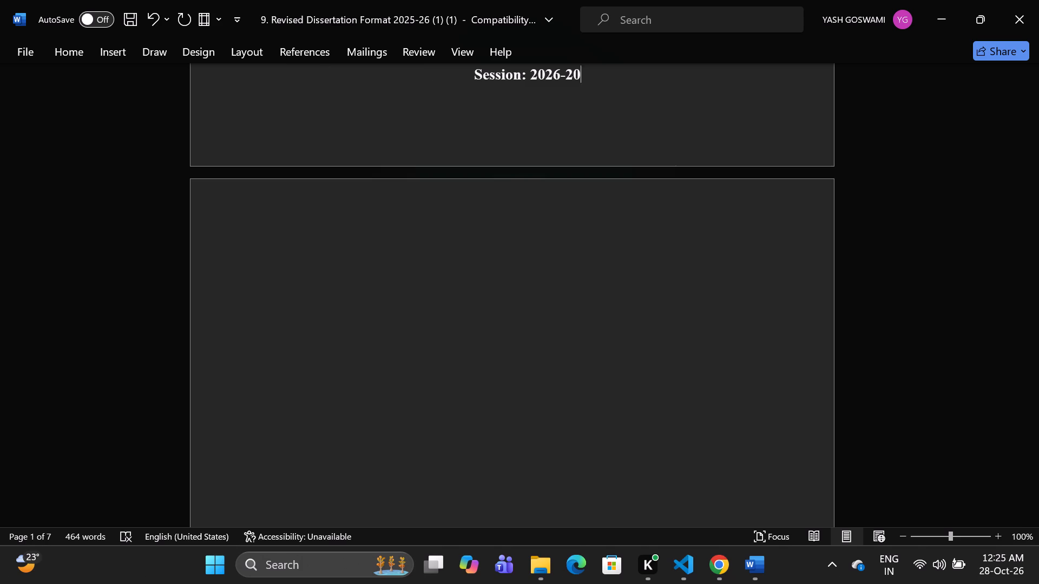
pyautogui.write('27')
# Add the title "Mrs." before the guide's name under "Under the Guidance of" on the cover page, and save the document.
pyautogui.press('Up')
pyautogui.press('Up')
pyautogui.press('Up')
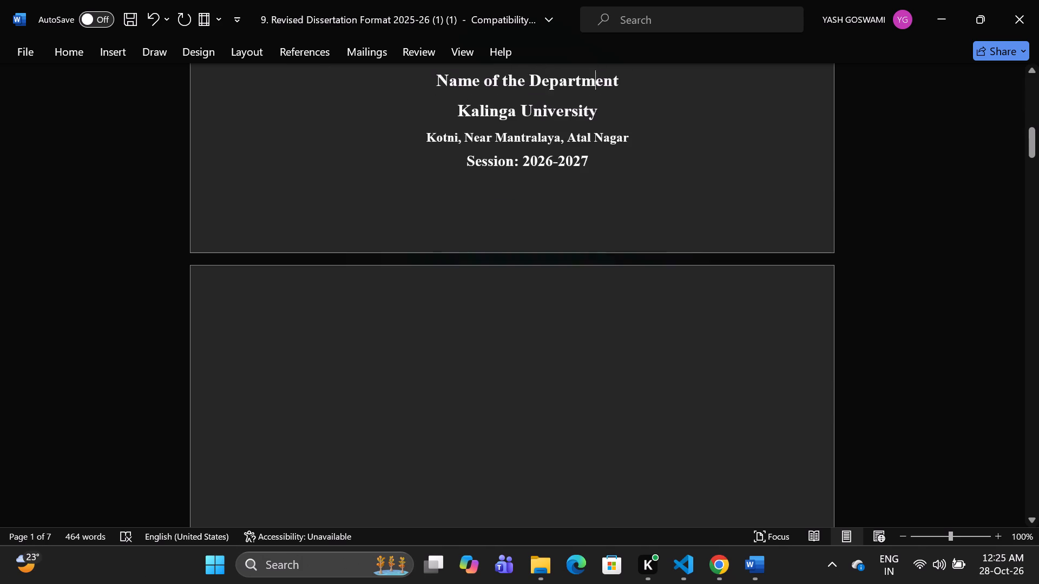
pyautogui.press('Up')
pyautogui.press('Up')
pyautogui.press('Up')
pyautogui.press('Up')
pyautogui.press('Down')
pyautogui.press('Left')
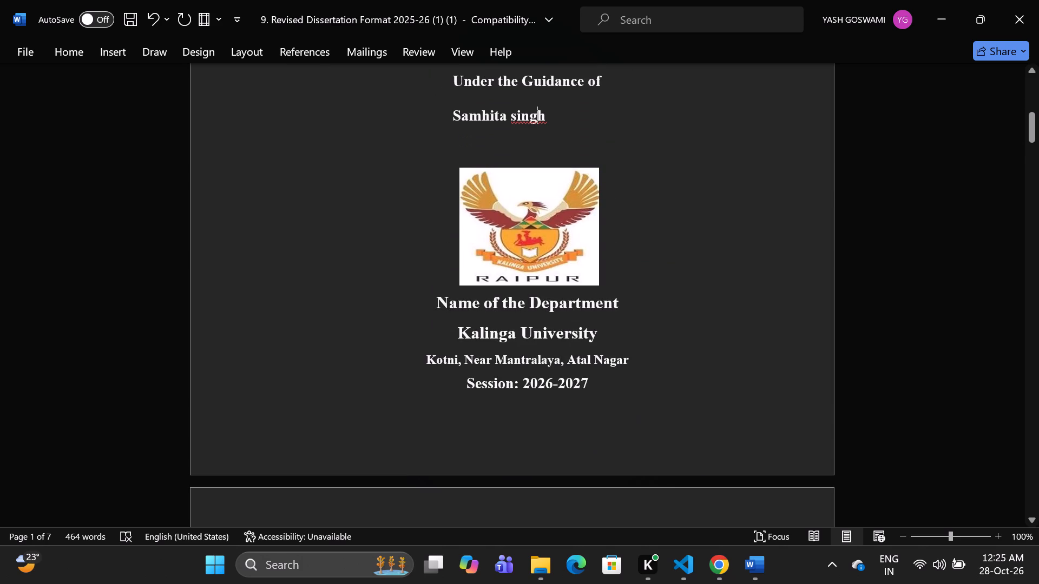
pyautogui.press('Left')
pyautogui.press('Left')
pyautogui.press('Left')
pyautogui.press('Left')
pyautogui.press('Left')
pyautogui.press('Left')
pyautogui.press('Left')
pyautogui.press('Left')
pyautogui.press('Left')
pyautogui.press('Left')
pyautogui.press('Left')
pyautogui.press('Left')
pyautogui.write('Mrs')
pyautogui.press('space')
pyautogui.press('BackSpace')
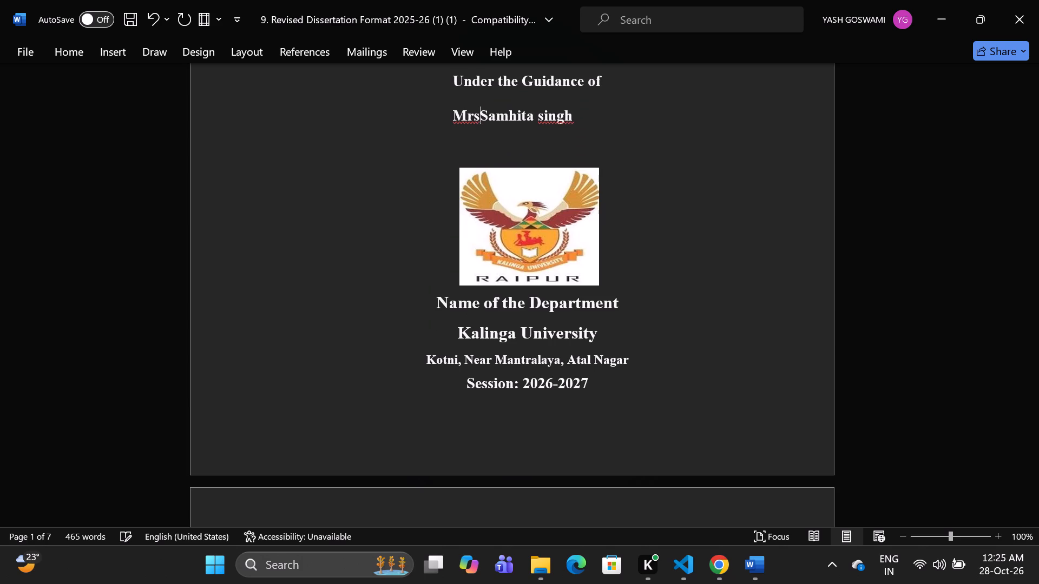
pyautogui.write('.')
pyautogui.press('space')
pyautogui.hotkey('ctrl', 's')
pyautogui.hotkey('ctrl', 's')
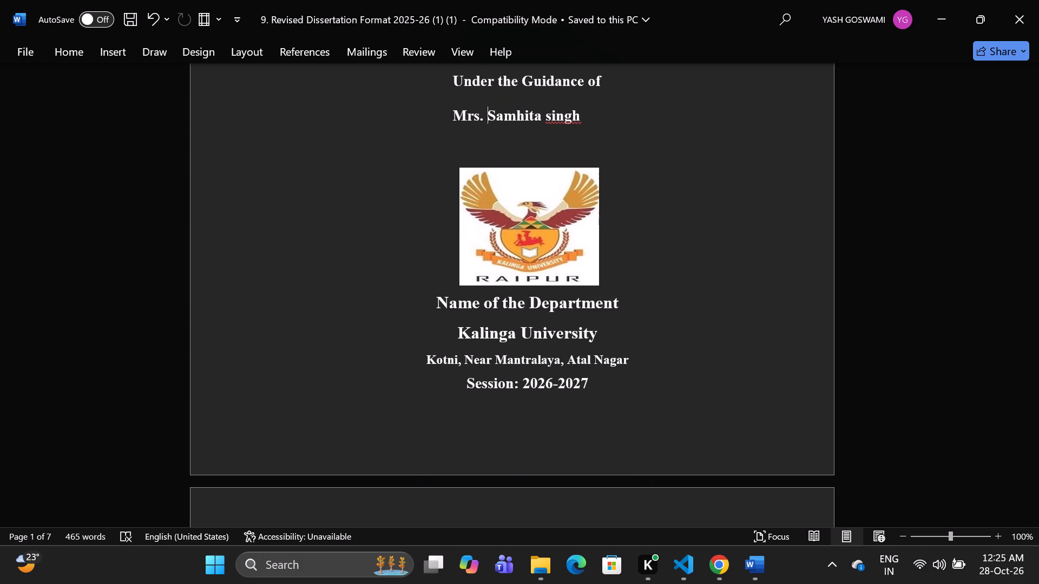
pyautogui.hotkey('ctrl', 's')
# Delete the ABSTRACT heading from the page after the acknowledgements.
pyautogui.scroll(-13, 600, 391)
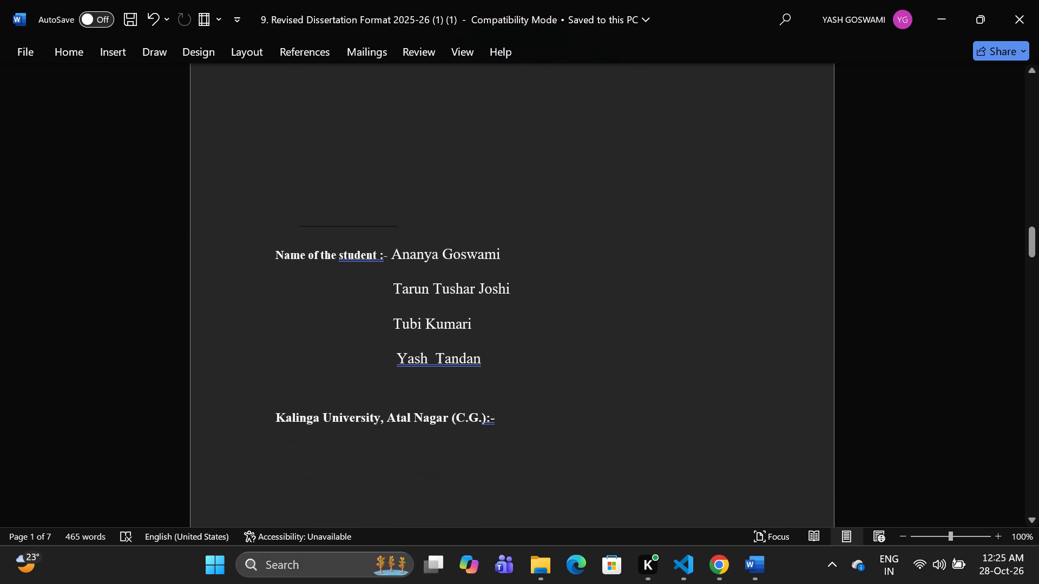
pyautogui.scroll(-1, 600, 391)
pyautogui.scroll(5, 600, 391)
pyautogui.scroll(-3, 600, 391)
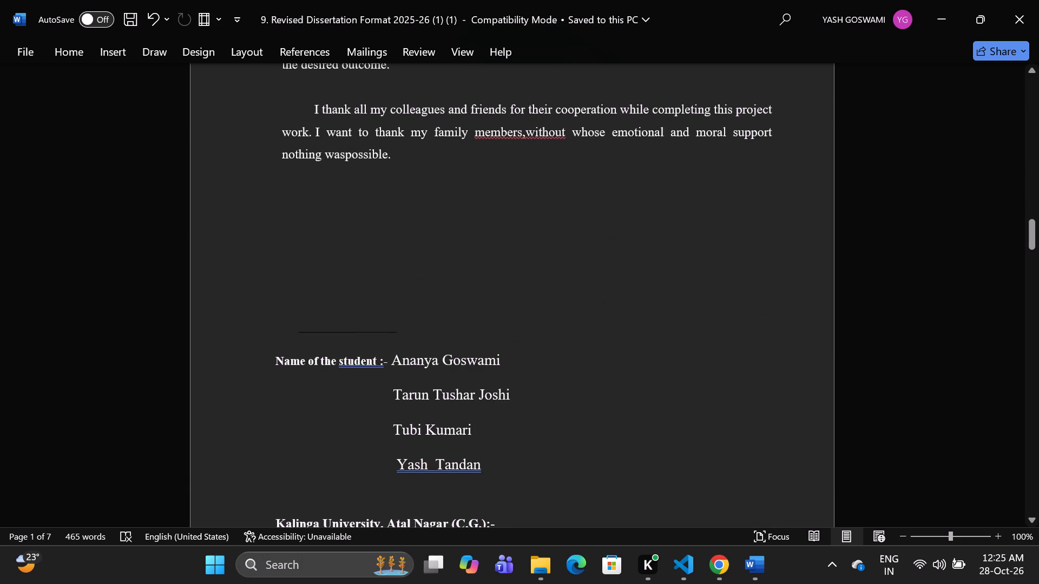
pyautogui.scroll(-10, 600, 391)
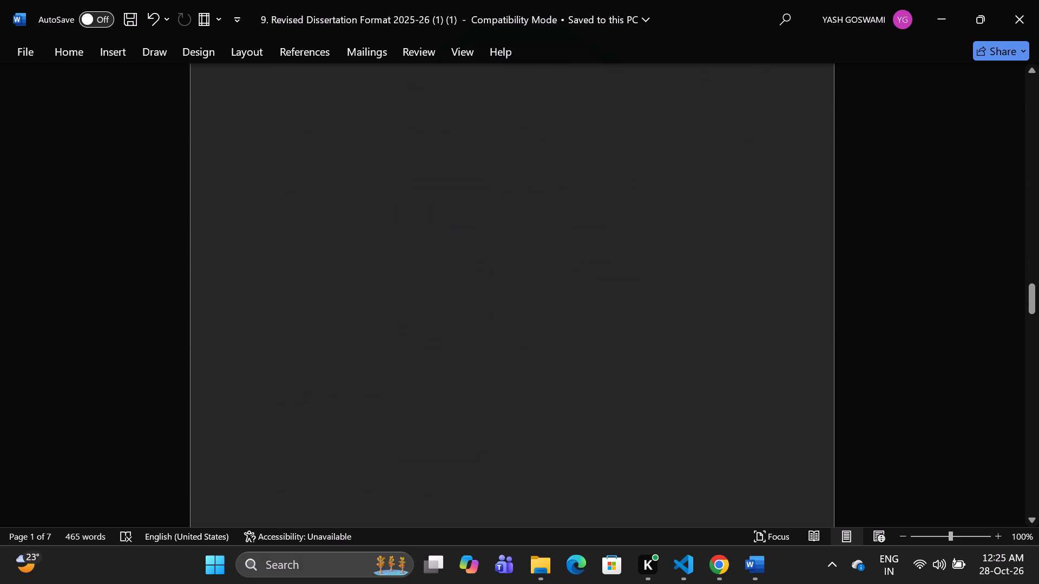
pyautogui.scroll(-5, 600, 391)
pyautogui.scroll(6, 600, 391)
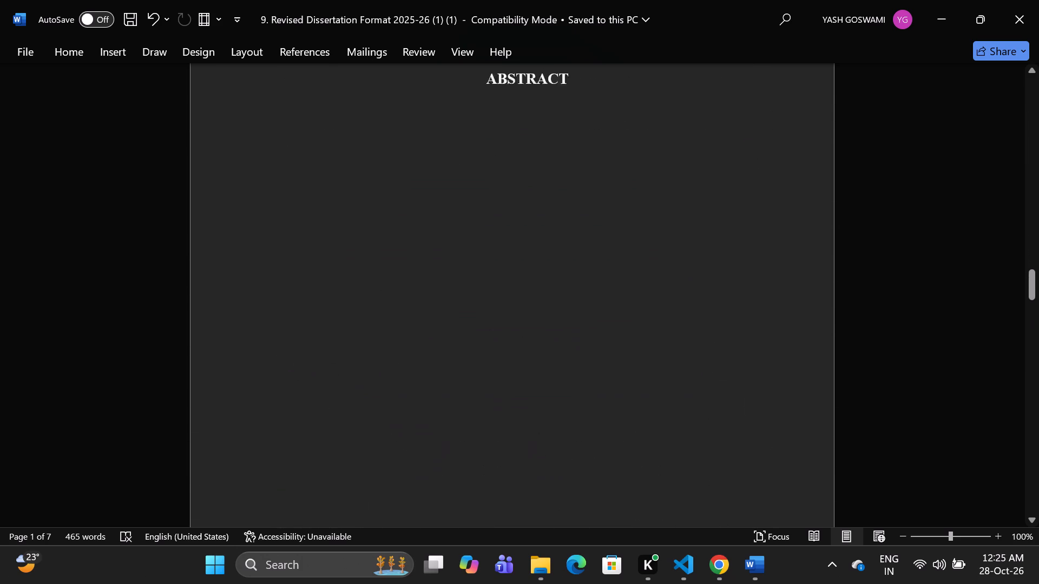
pyautogui.scroll(2, 600, 391)
pyautogui.click(585, 213)
pyautogui.press('BackSpace')
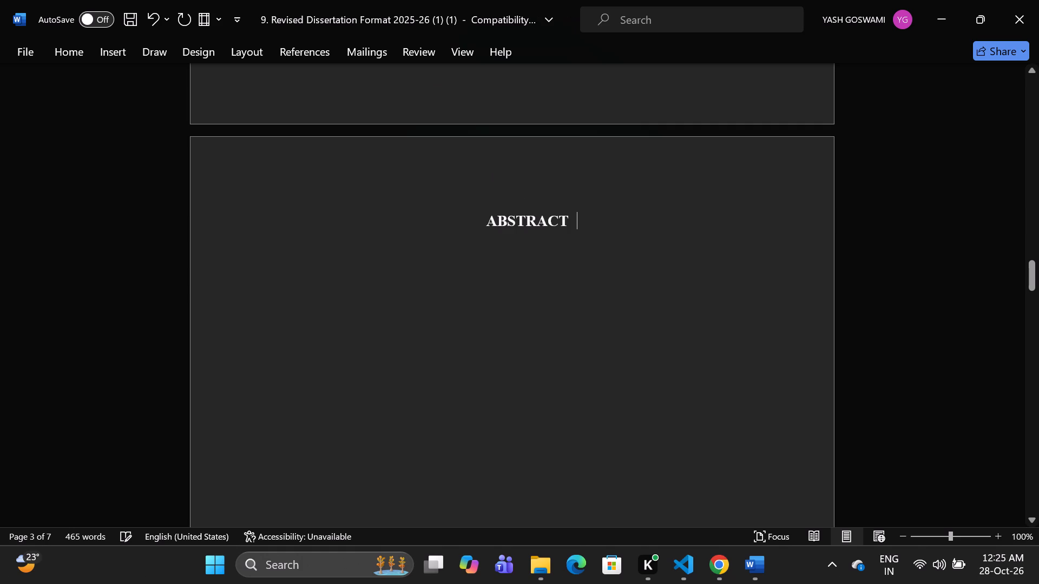
pyautogui.press('BackSpace')
pyautogui.press('BackSpace')
pyautogui.press('BackSpace')
pyautogui.press('BackSpace')
pyautogui.press('BackSpace')
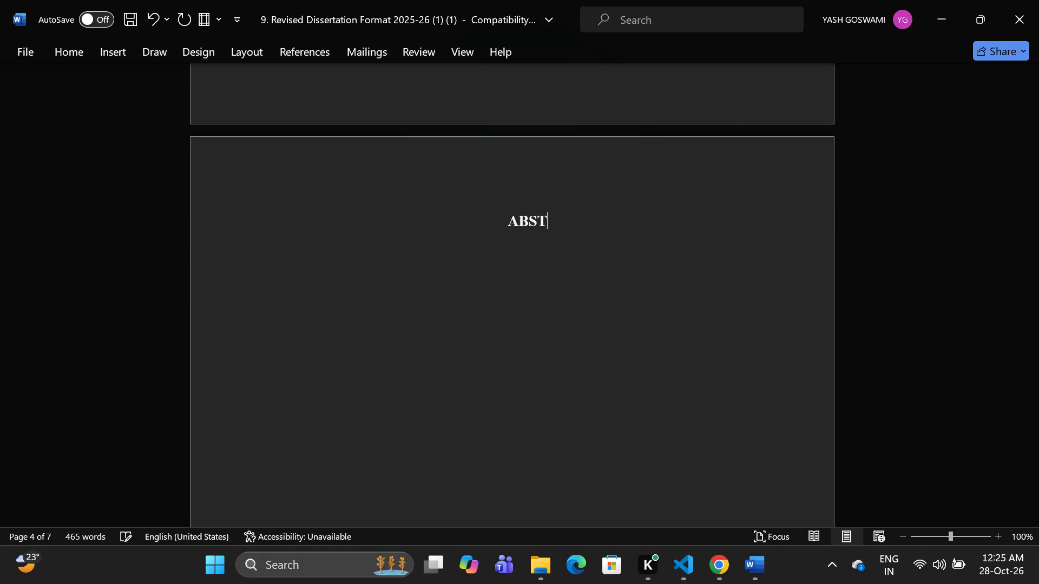
pyautogui.press('BackSpace')
pyautogui.press('BackSpace')
pyautogui.press('BackSpace')
pyautogui.press('BackSpace')
# Look over the blank pages and remaining content between the cover page, ACKNOWLEDGEMENTS and Table of Contents.
pyautogui.scroll(-5, 585, 213)
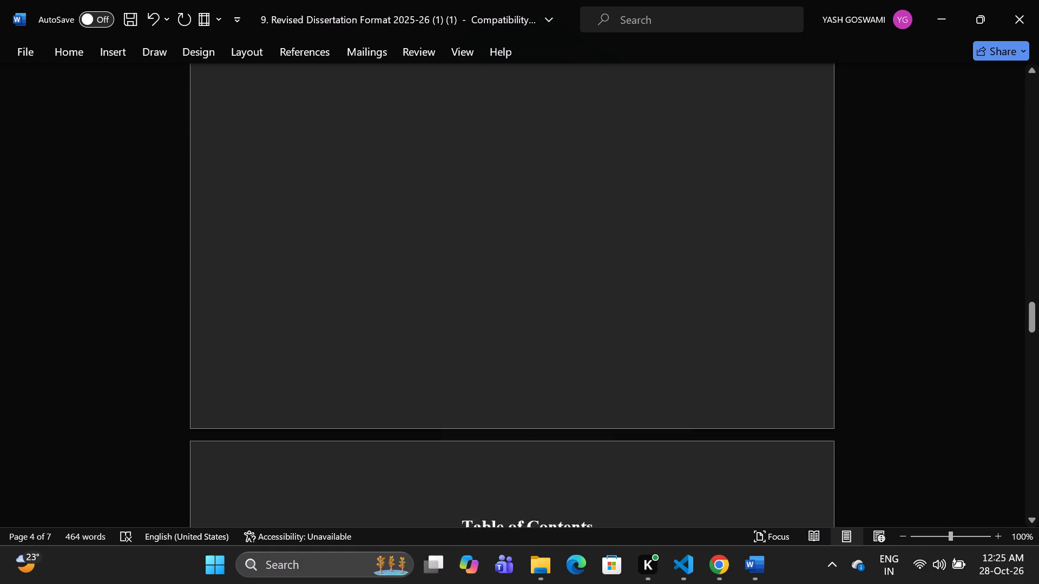
pyautogui.scroll(-2, 585, 213)
pyautogui.scroll(14, 585, 213)
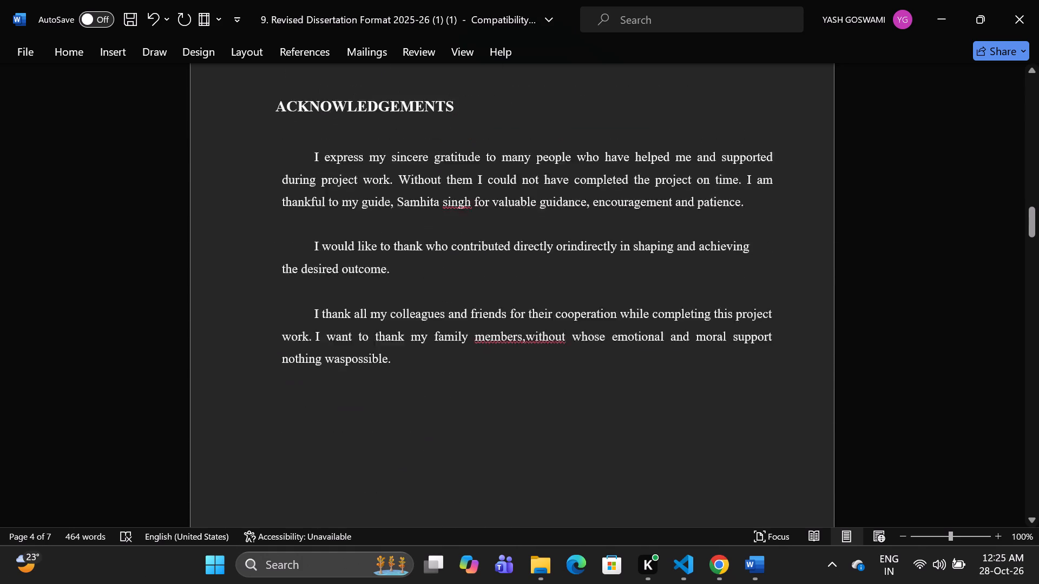
pyautogui.scroll(11, 585, 213)
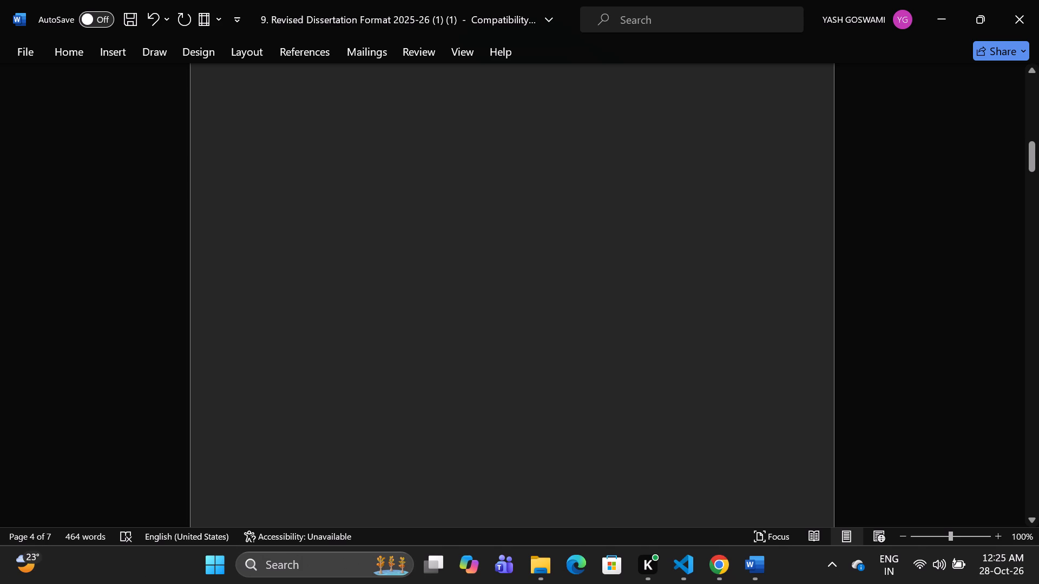
pyautogui.scroll(2, 585, 213)
pyautogui.rightClick(437, 288)
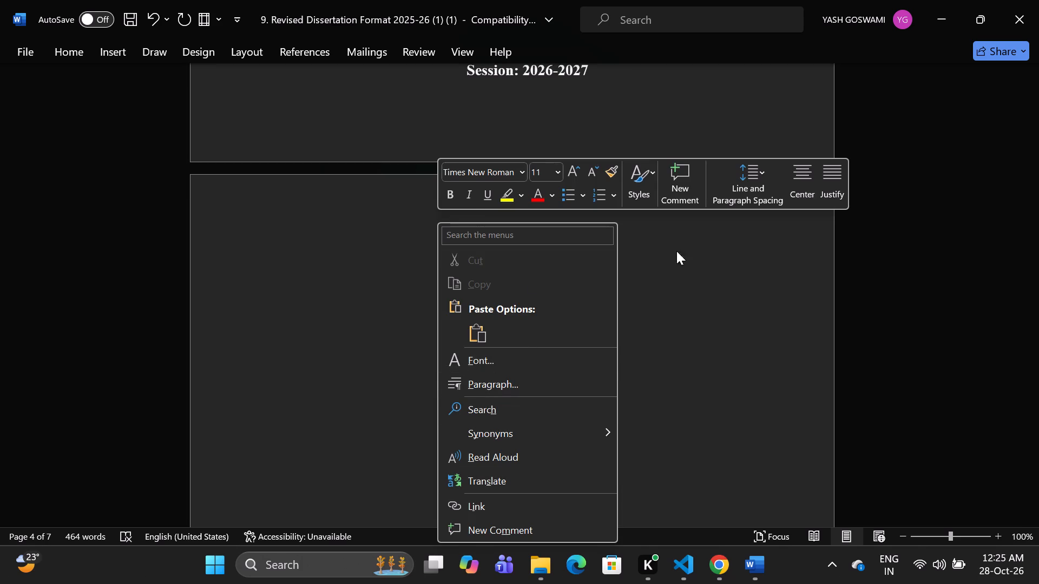
pyautogui.click(760, 267)
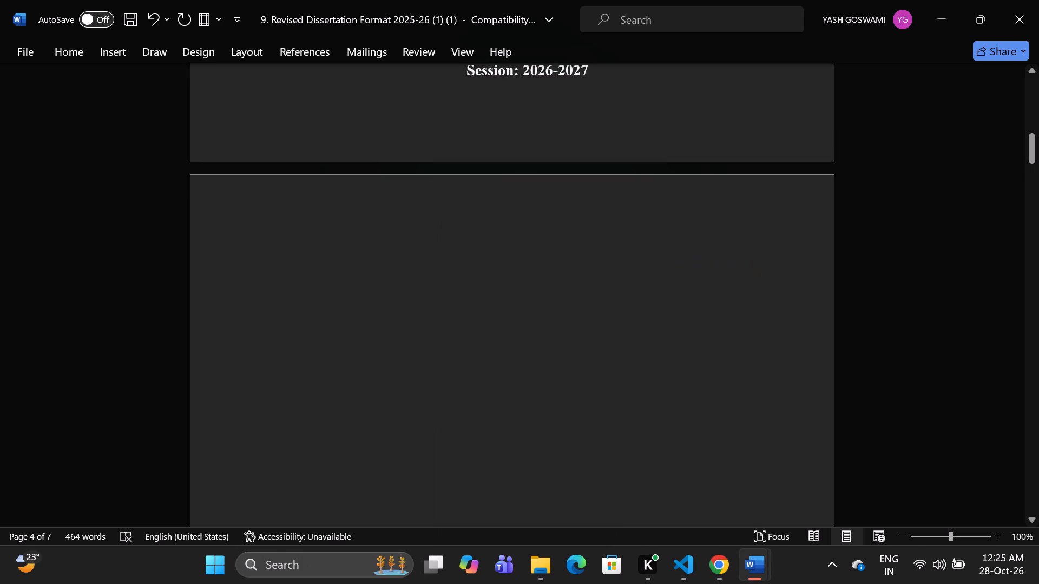
pyautogui.scroll(-6, 624, 306)
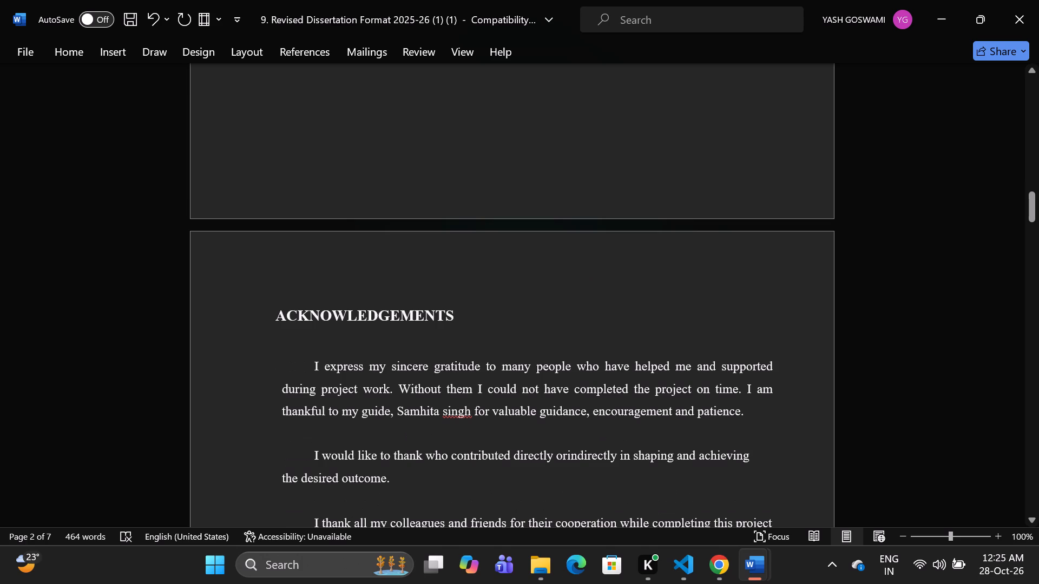
# Save and close the shortened copy "9. Revised Dissertation Format 2025-26 (1) (1)".
pyautogui.hotkey('ctrl', 's')
pyautogui.click(1009, 0)
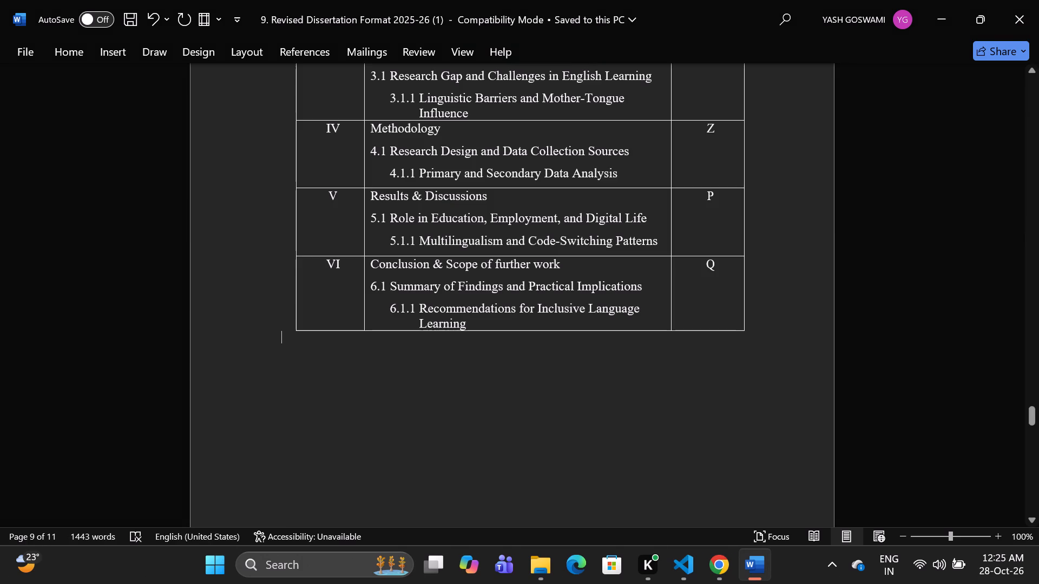
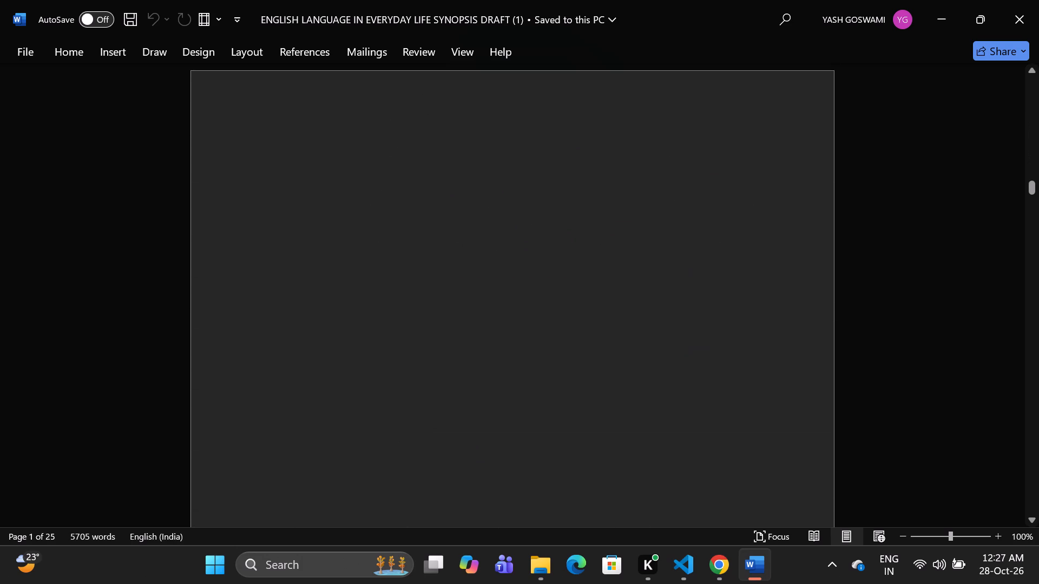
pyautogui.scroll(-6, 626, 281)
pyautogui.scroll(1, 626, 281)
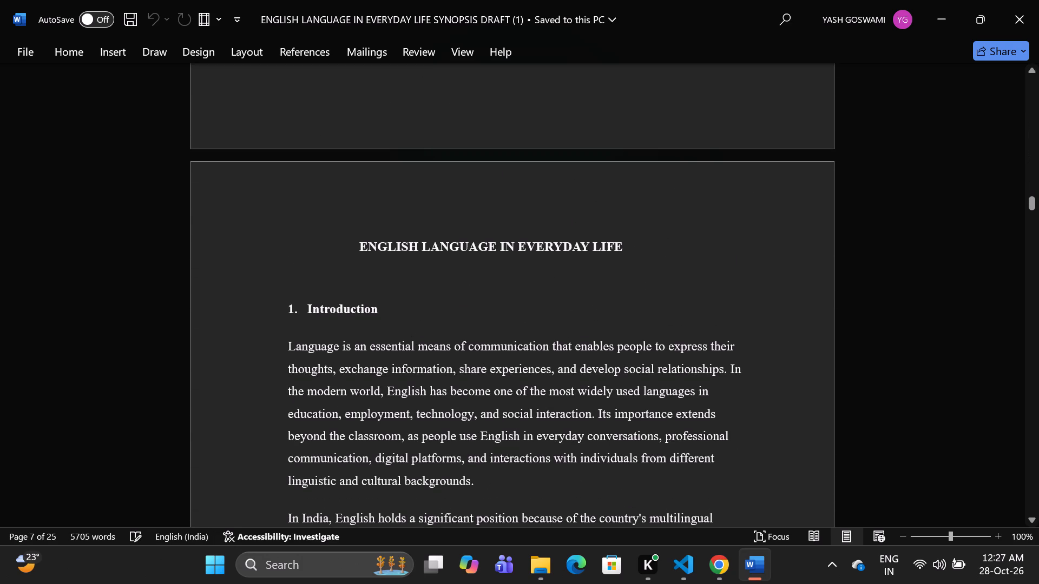
# Review the edited draft from the Introduction page back through the references and acknowledgements to the Synopsis cover page.
pyautogui.scroll(20, 614, 273)
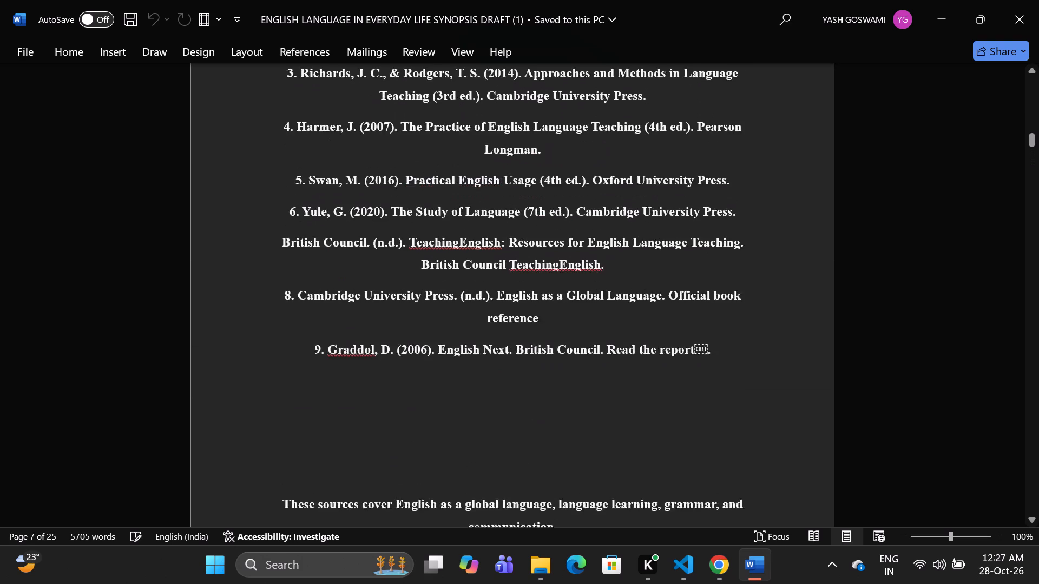
pyautogui.scroll(17, 614, 273)
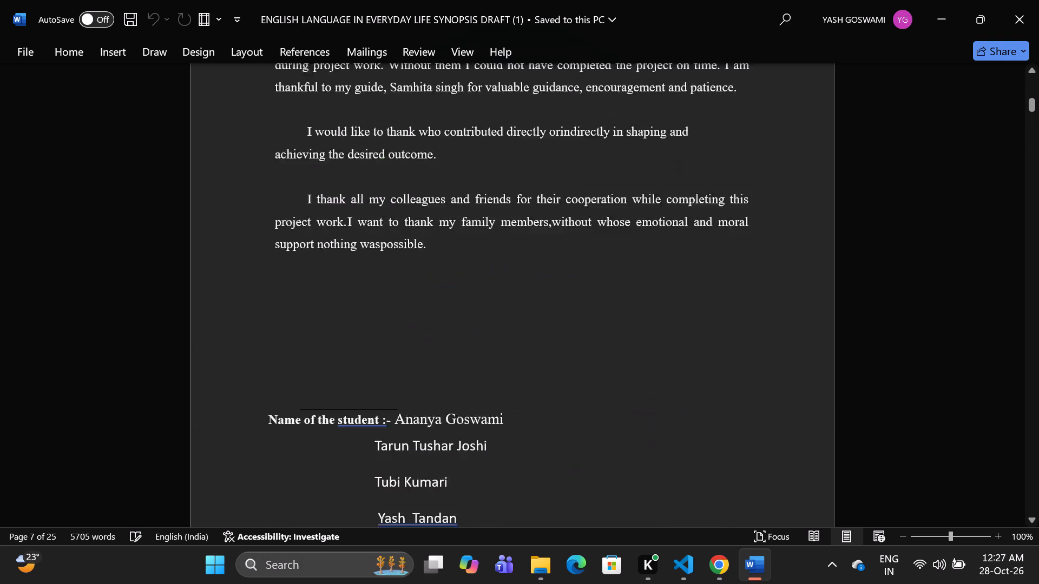
pyautogui.scroll(11, 614, 273)
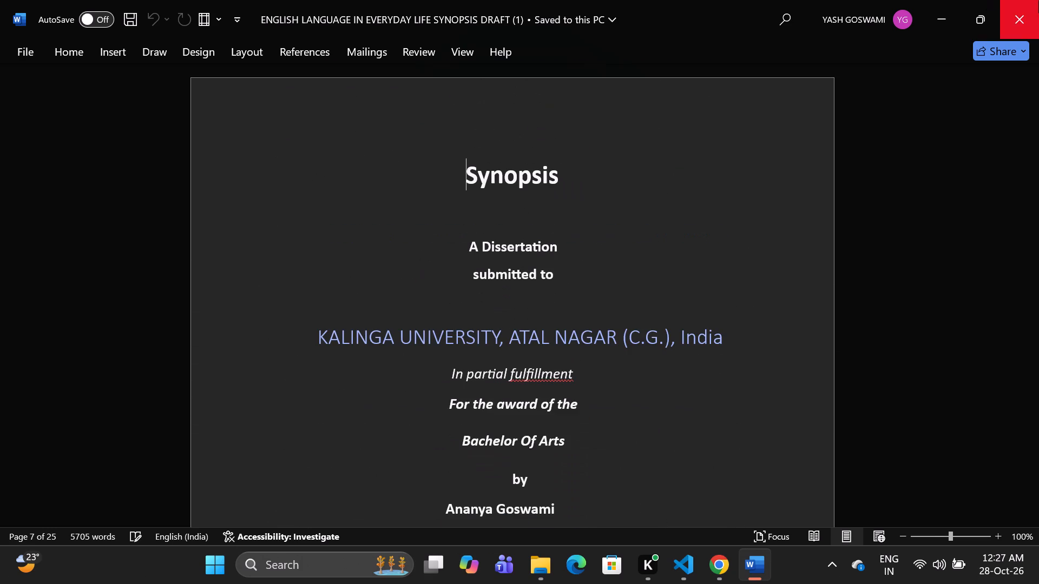
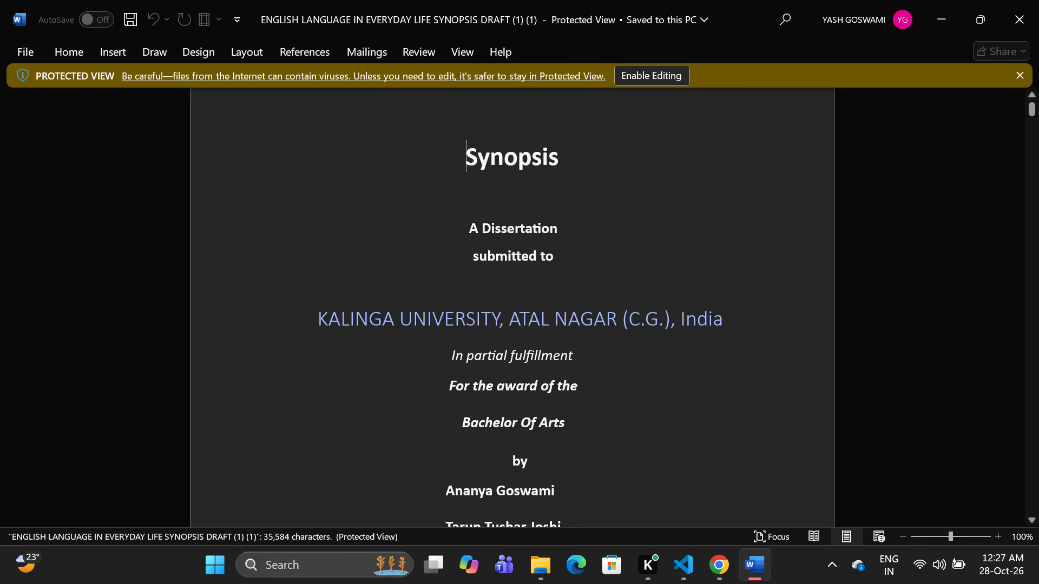
# Enable editing of the synopsis draft, add a second "n" after the initial "An" in the first listed author's name, and save the document.
pyautogui.click(659, 79)
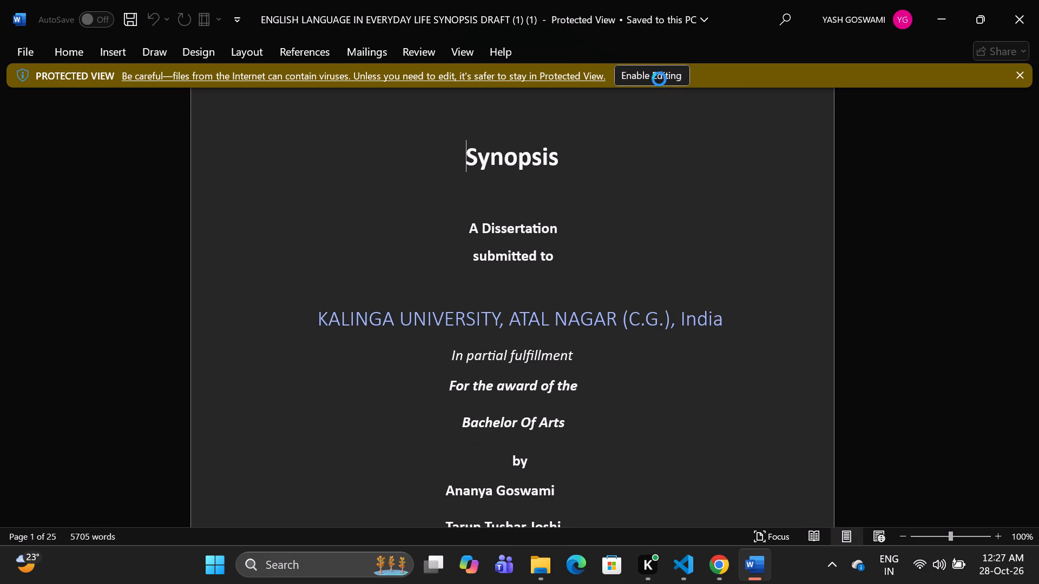
pyautogui.scroll(-6, 659, 281)
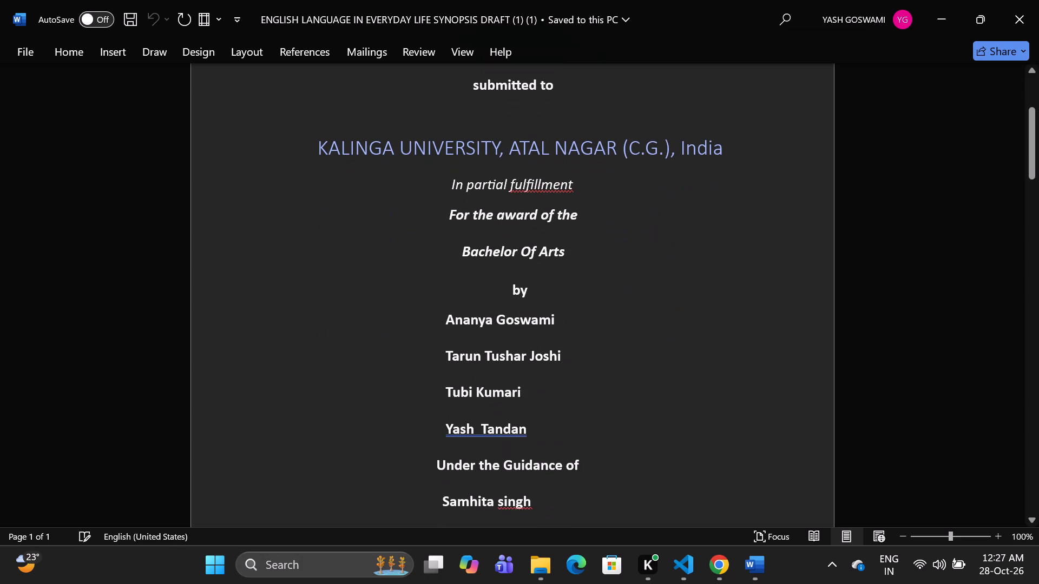
pyautogui.click(462, 321)
pyautogui.press('n')
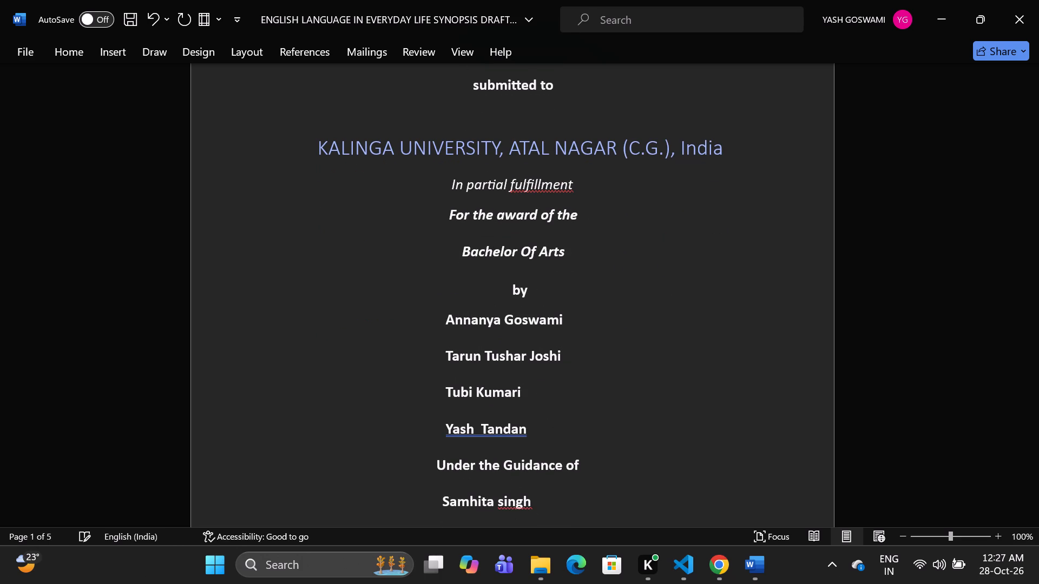
pyautogui.hotkey('ctrl', 's')
# Review the draft from the cover page through the acknowledgements, table of contents and references, and return to the author list.
pyautogui.scroll(-4, 661, 309)
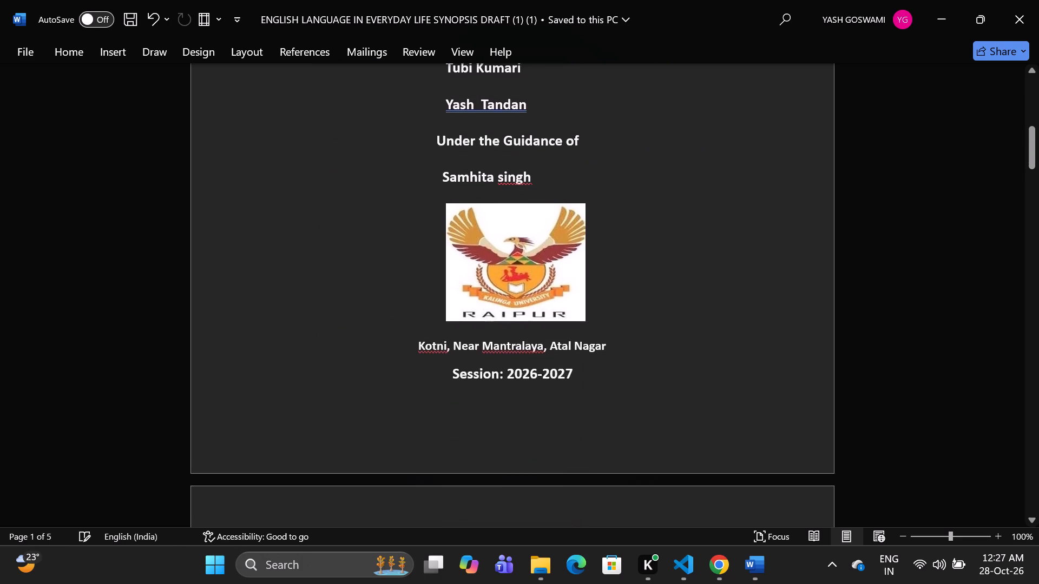
pyautogui.scroll(-9, 661, 309)
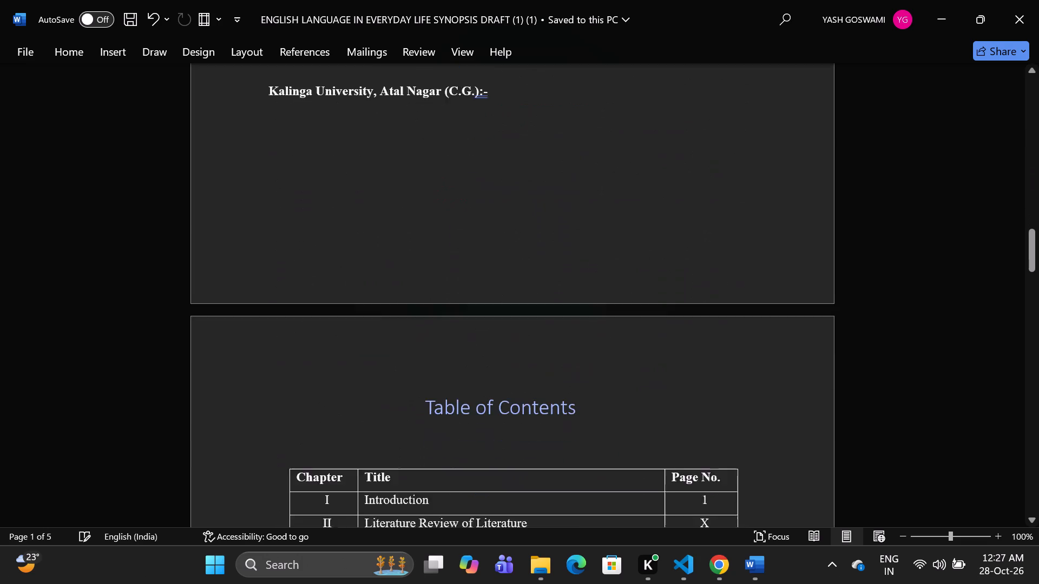
pyautogui.scroll(-6, 661, 309)
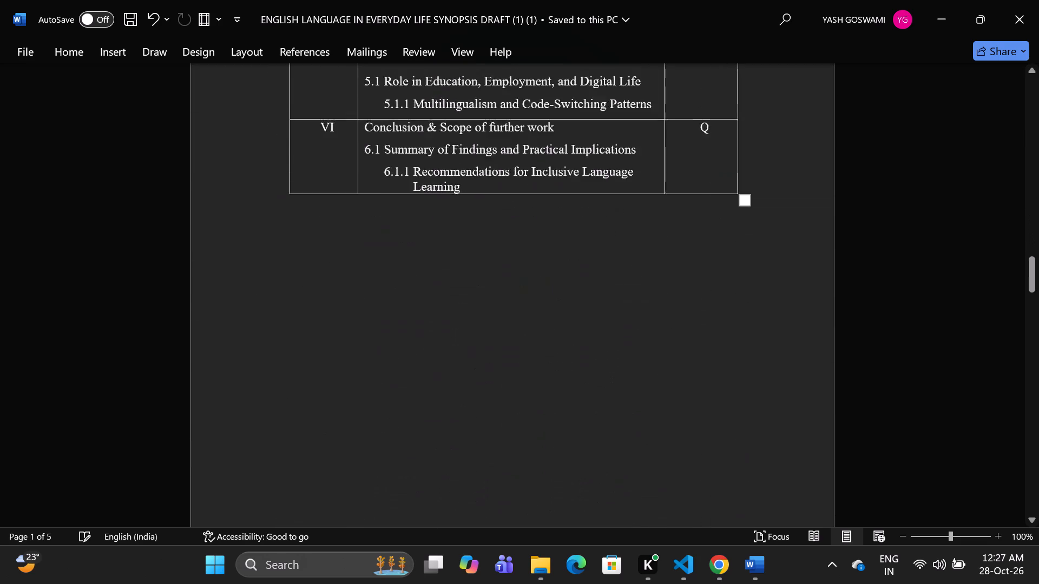
pyautogui.scroll(-8, 661, 309)
pyautogui.scroll(4, 661, 309)
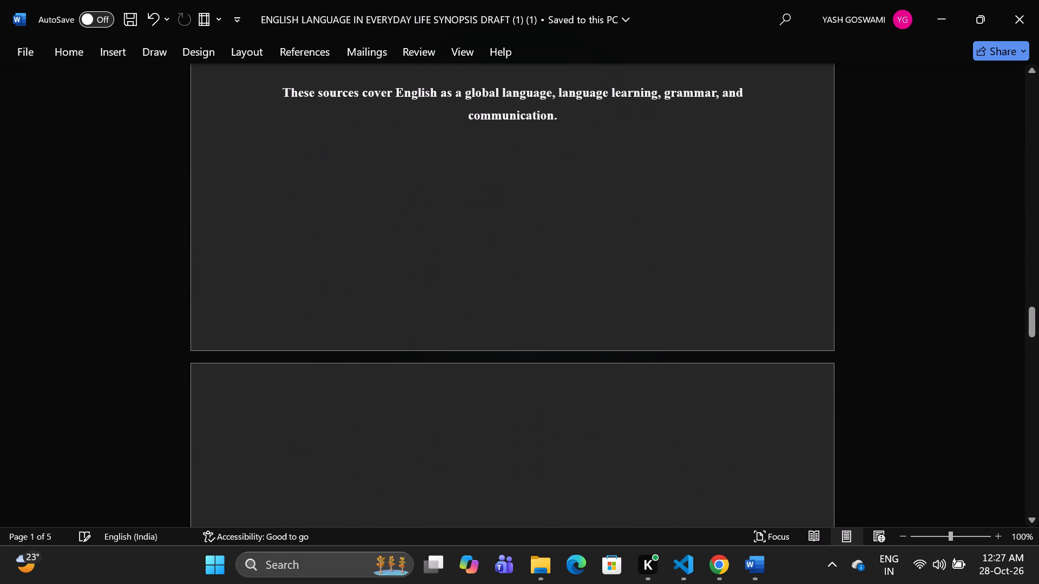
pyautogui.scroll(18, 661, 309)
pyautogui.scroll(4, 661, 309)
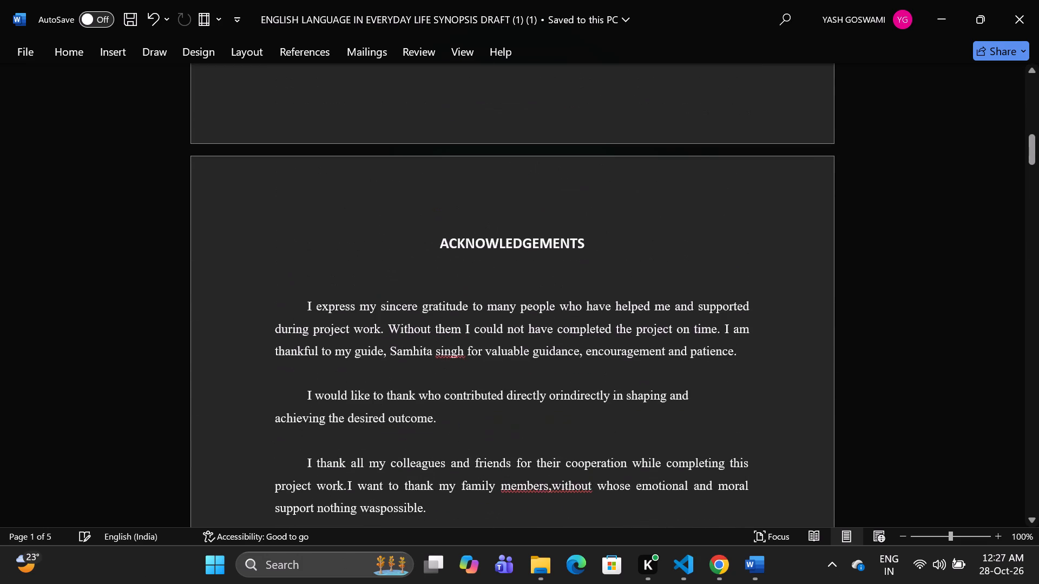
pyautogui.scroll(2, 661, 309)
pyautogui.scroll(20, 661, 309)
pyautogui.scroll(2, 661, 309)
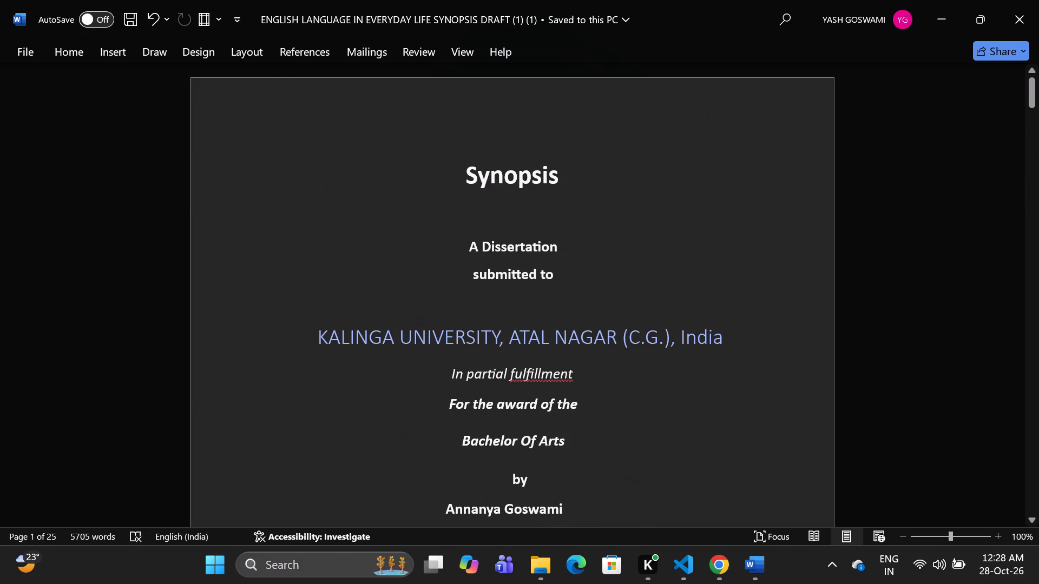
pyautogui.scroll(-2, 658, 290)
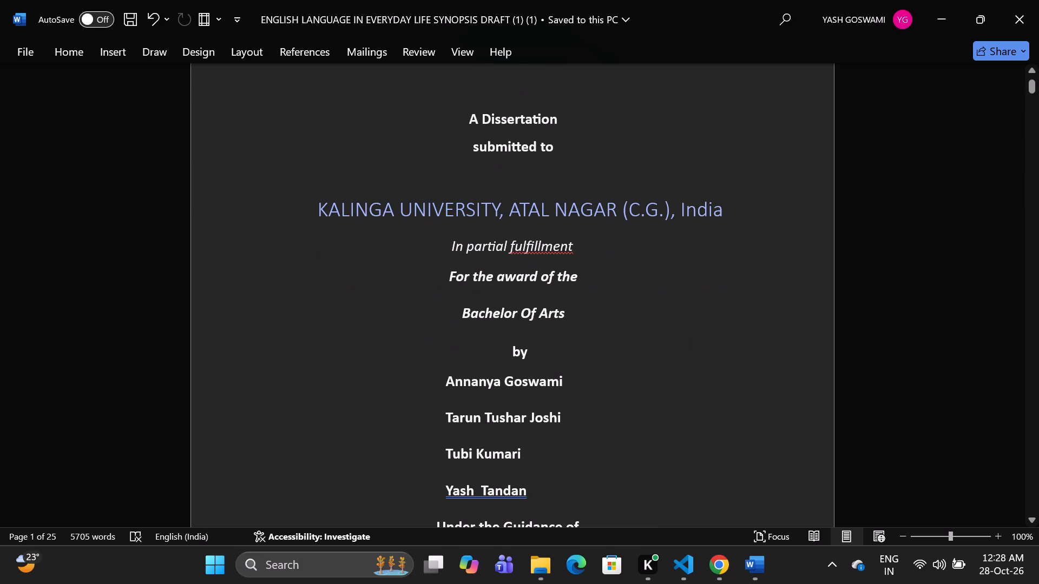
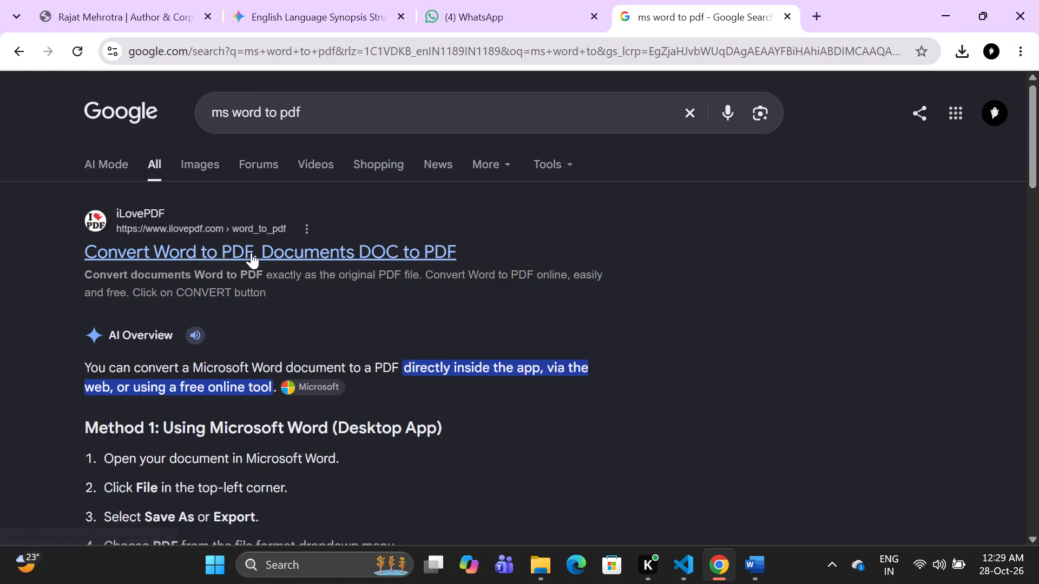
# Convert the newest "ENGLISH LANGUAGE IN EVERYDAY LIFE" synopsis document from Downloads to PDF with iLovePDF's Word to PDF converter.
pyautogui.click(251, 253)
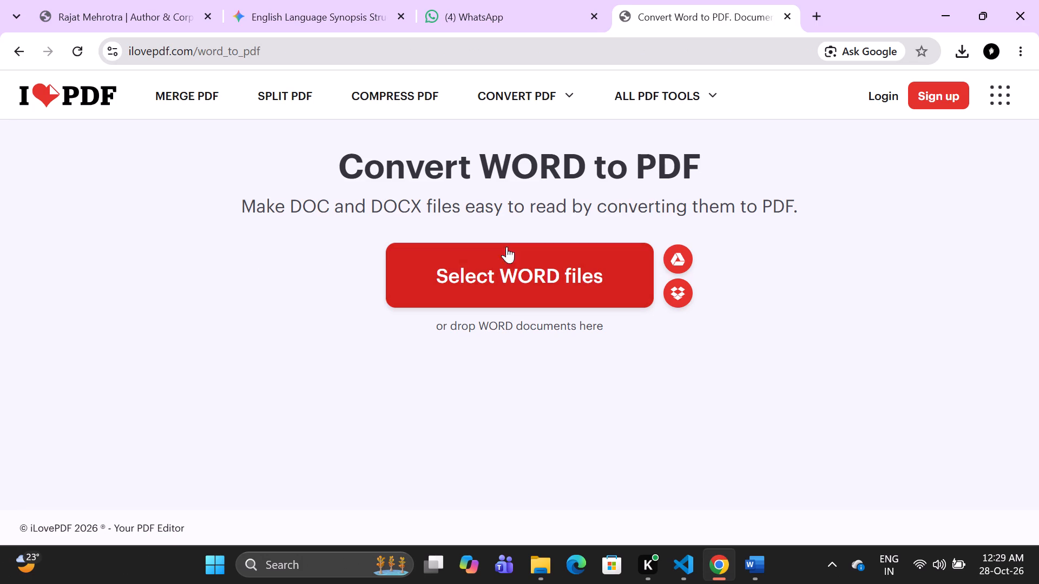
pyautogui.click(533, 249)
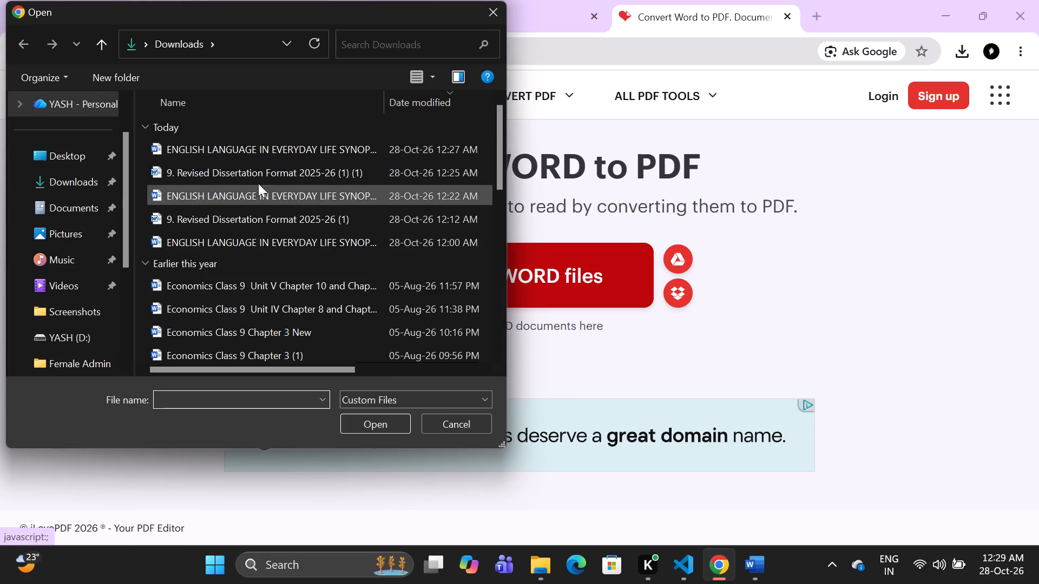
pyautogui.doubleClick(258, 157)
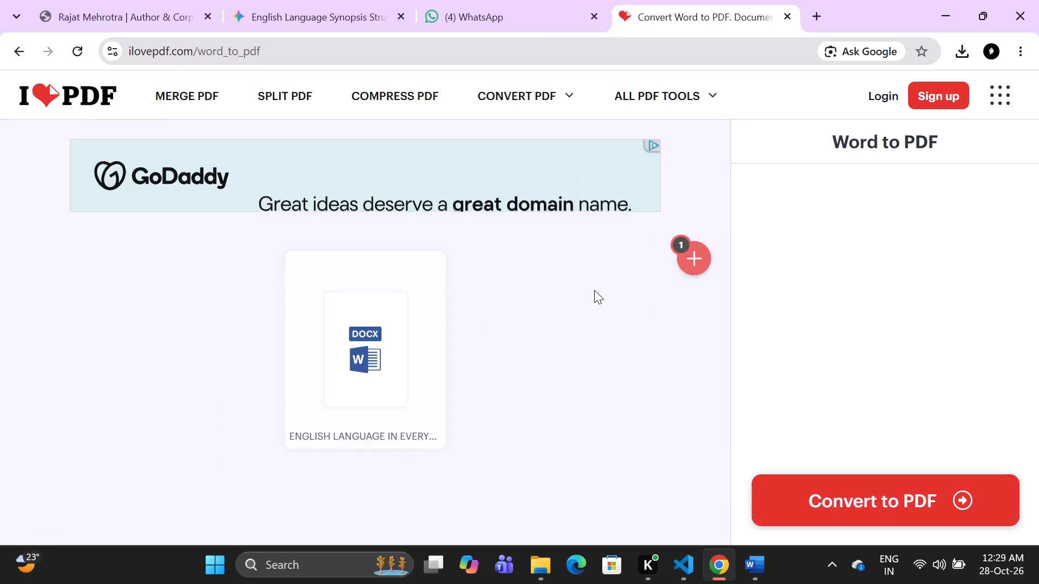
pyautogui.click(859, 502)
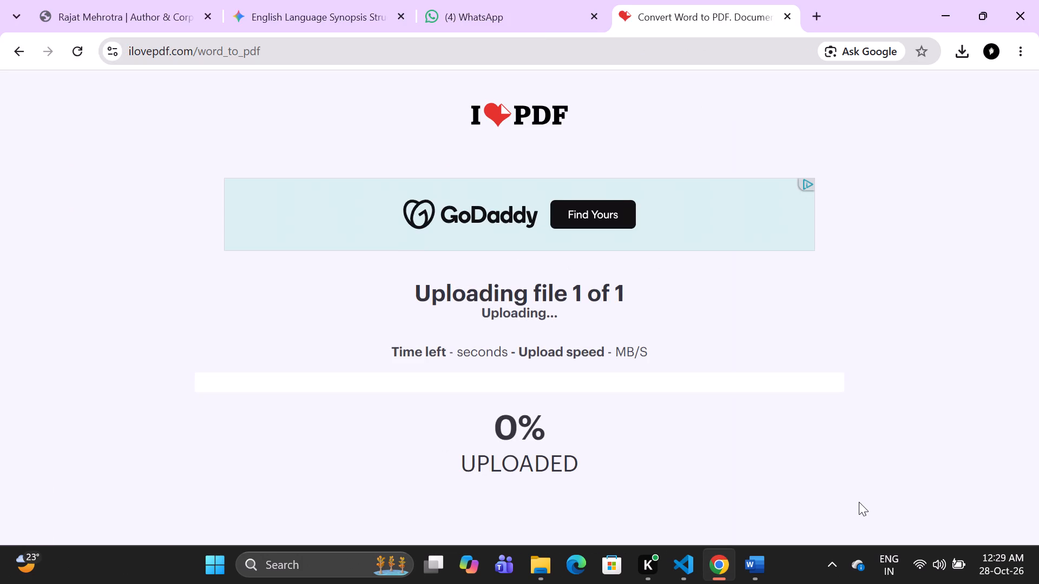